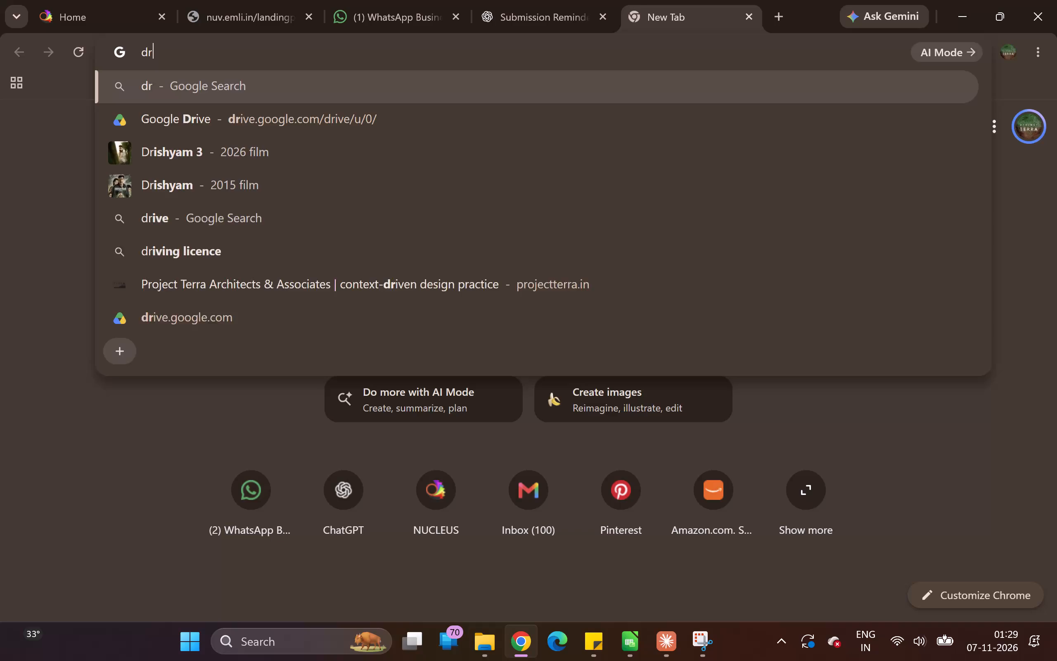
# Open OneDrive and go to the folder "Ex 1_ a morning on station" inside "Reportage of Spaces 2026".
pyautogui.press('BackSpace')
pyautogui.write('one')
pyautogui.press('Return')
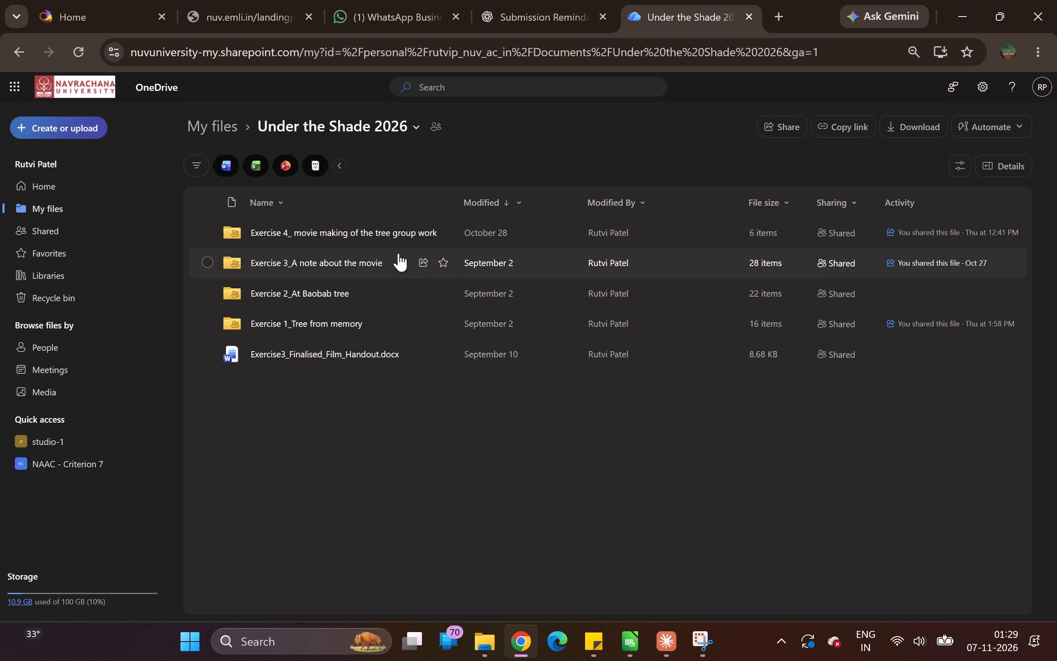
pyautogui.click(228, 126)
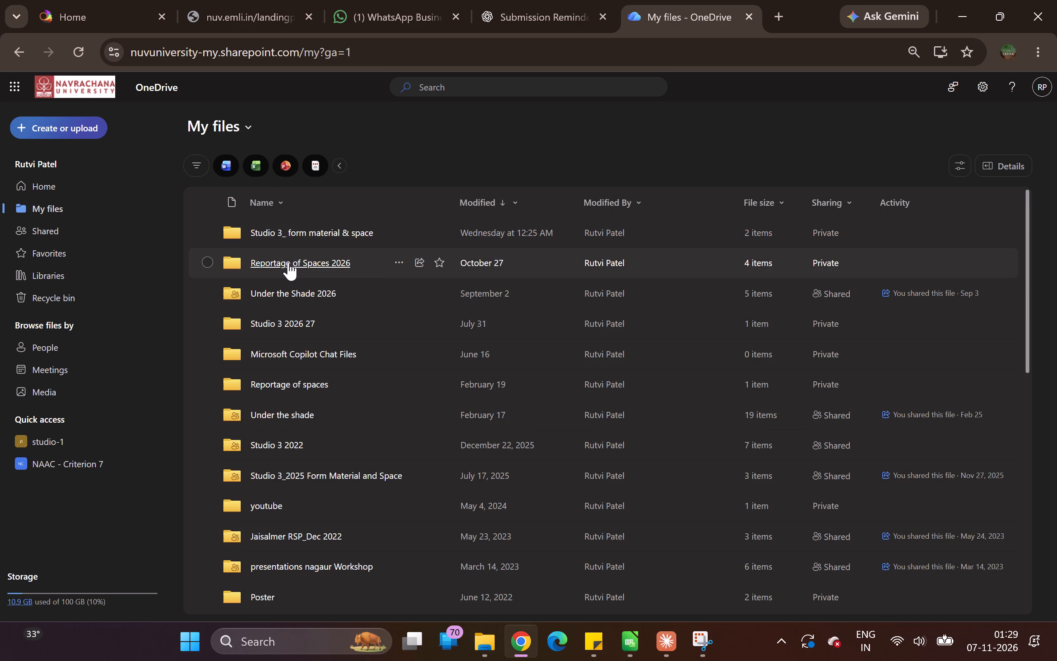
pyautogui.click(288, 262)
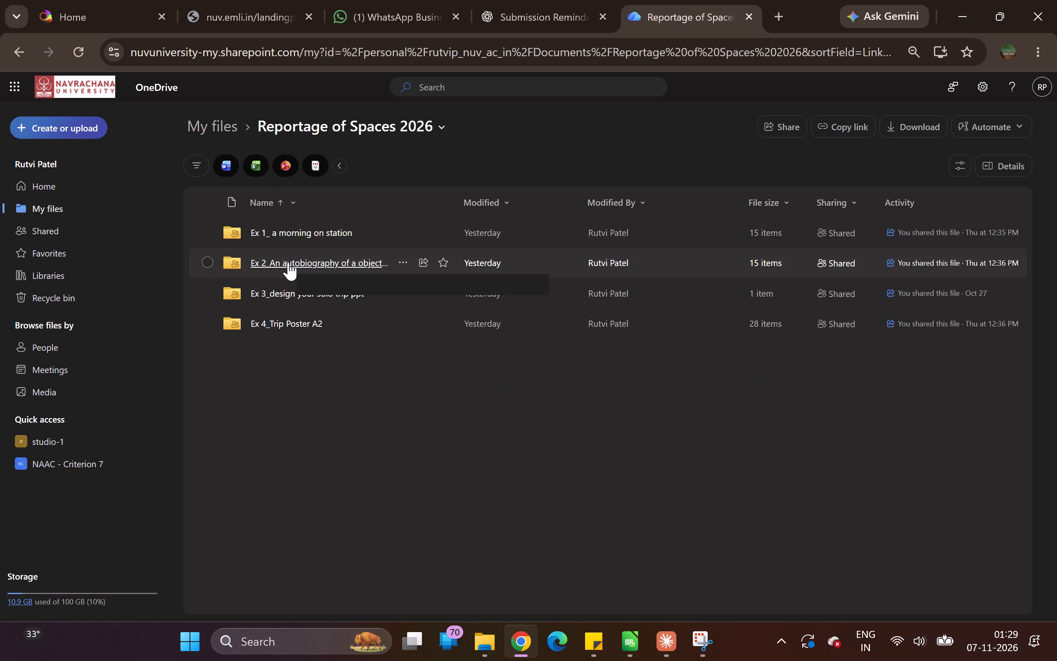
pyautogui.click(287, 229)
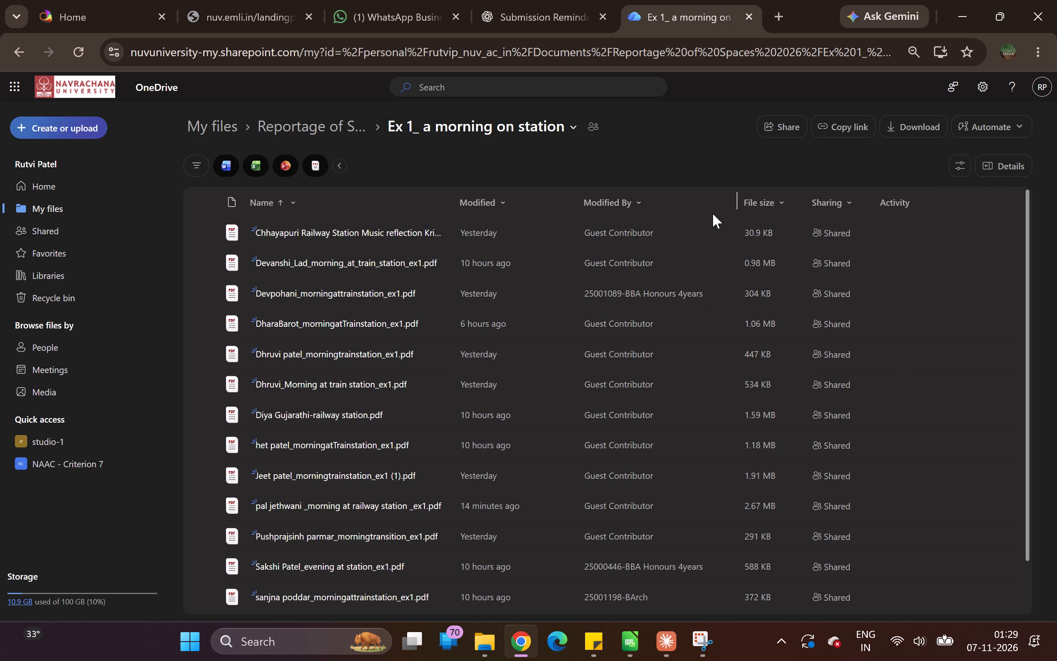
# Sort the Ex 1 submissions by modified date, newer to older, to check the most recent uploads.
pyautogui.click(488, 198)
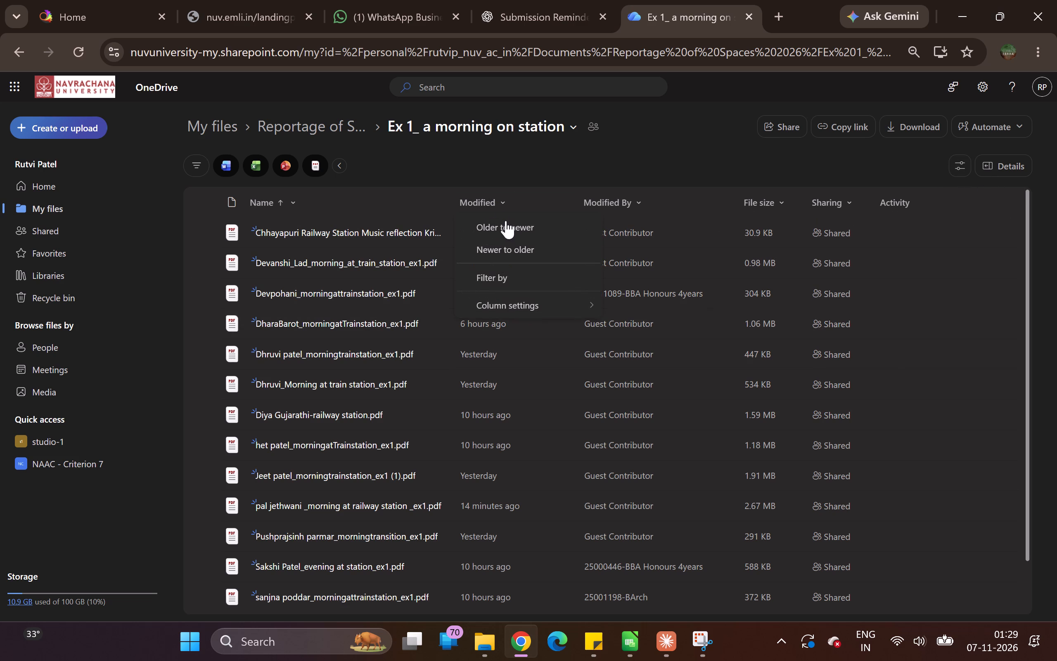
pyautogui.click(508, 253)
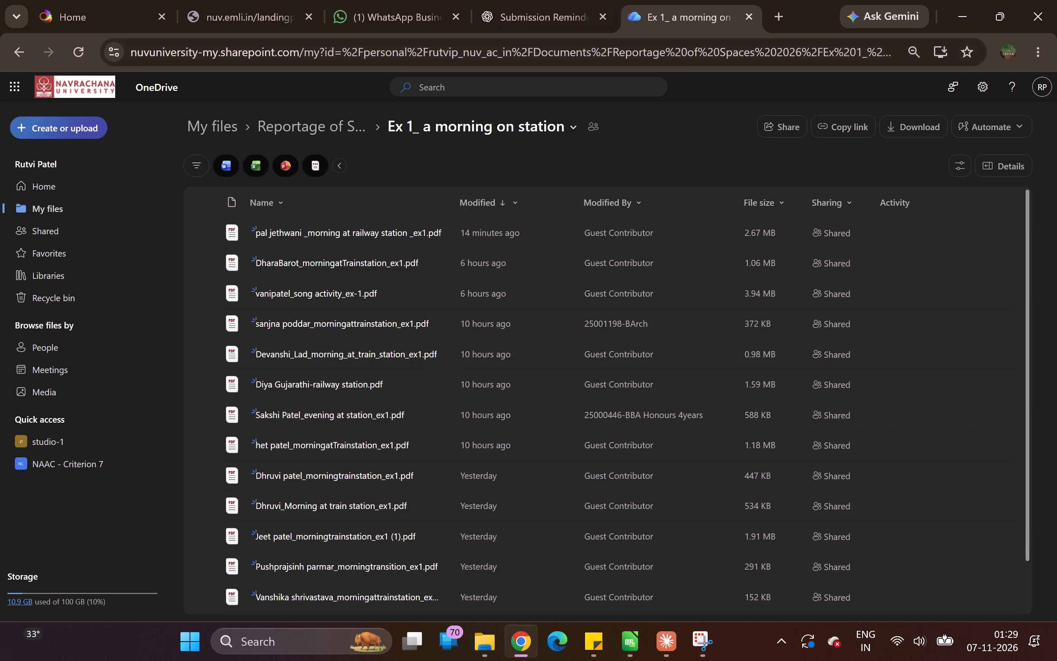
# Switch to the COM212_Grading_Sheet spreadsheet in LibreOffice Calc and enter 12 as the Exercise 1 mark for student Sr 12.
pyautogui.click(618, 559)
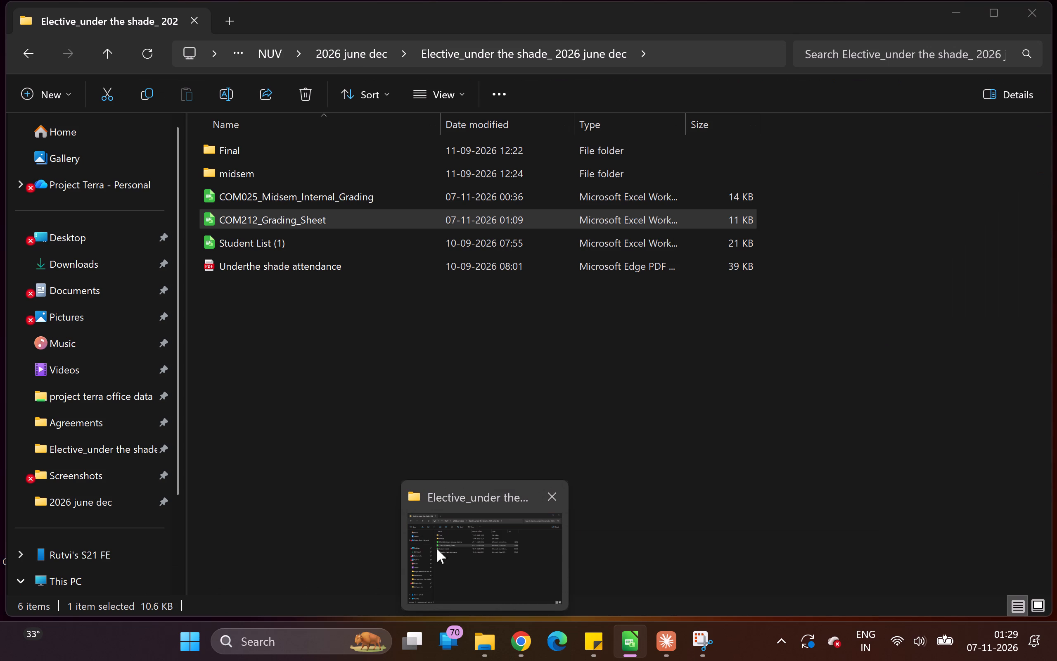
pyautogui.click(455, 570)
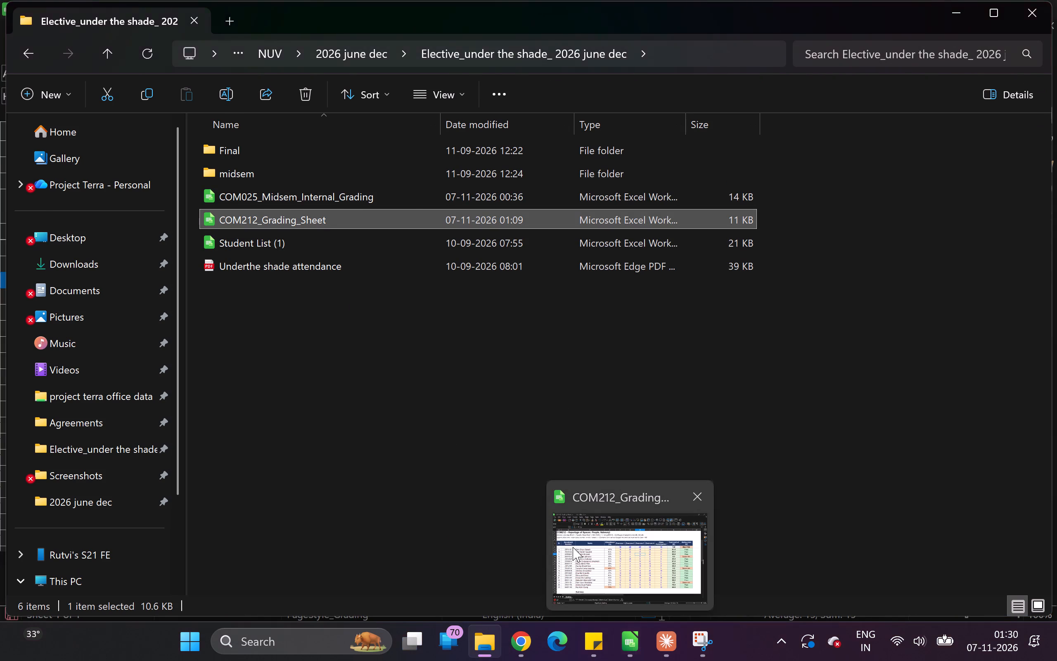
pyautogui.click(573, 547)
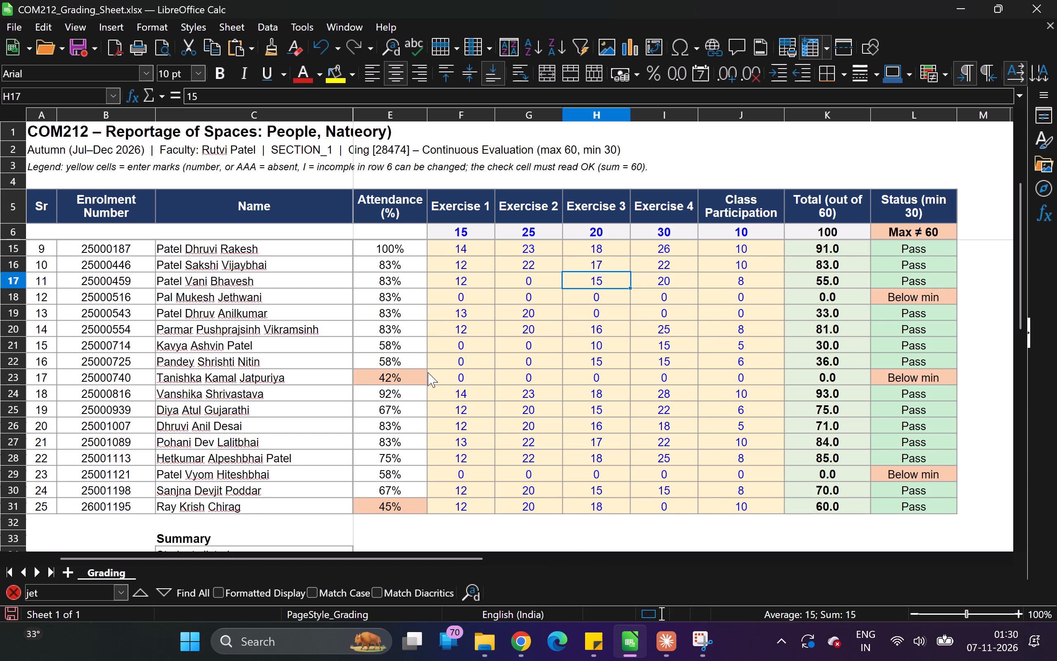
pyautogui.click(478, 288)
pyautogui.click(457, 289)
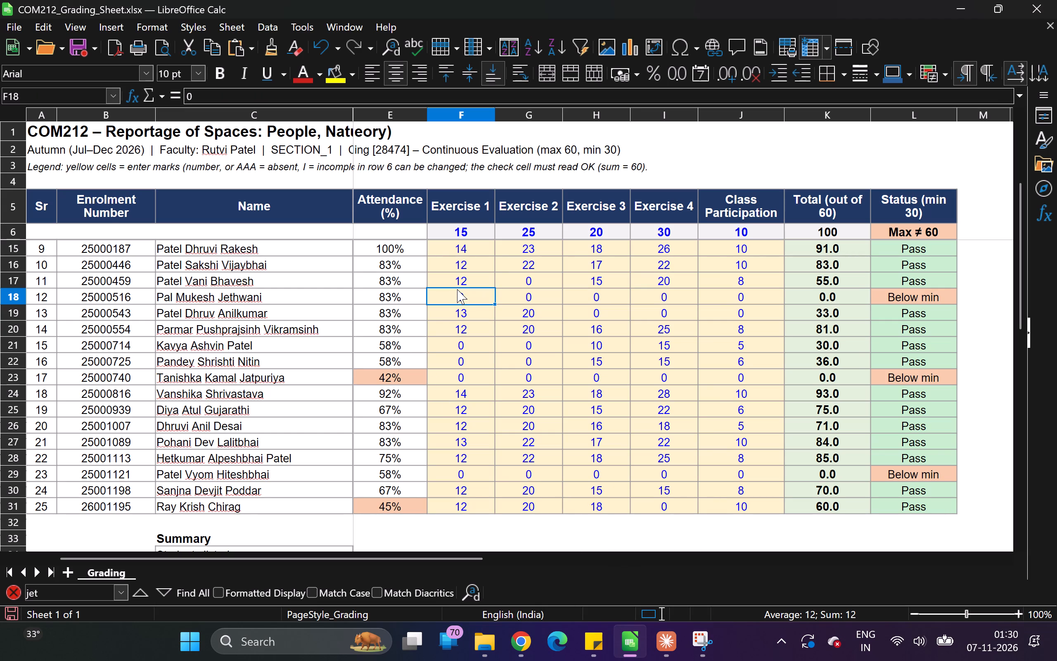
pyautogui.write('12')
pyautogui.press('Right')
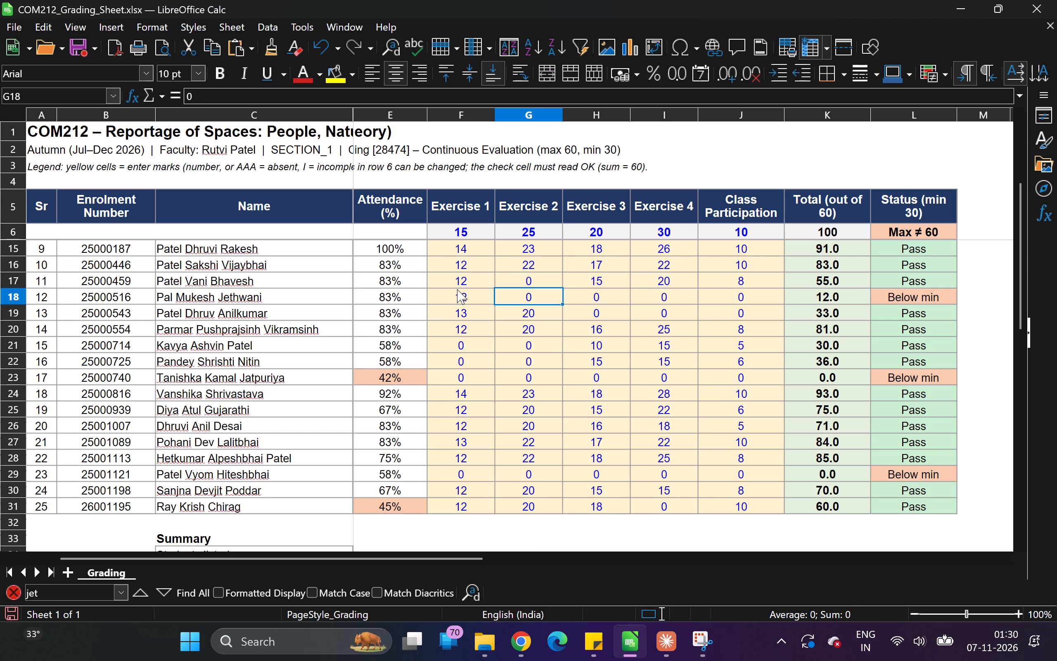
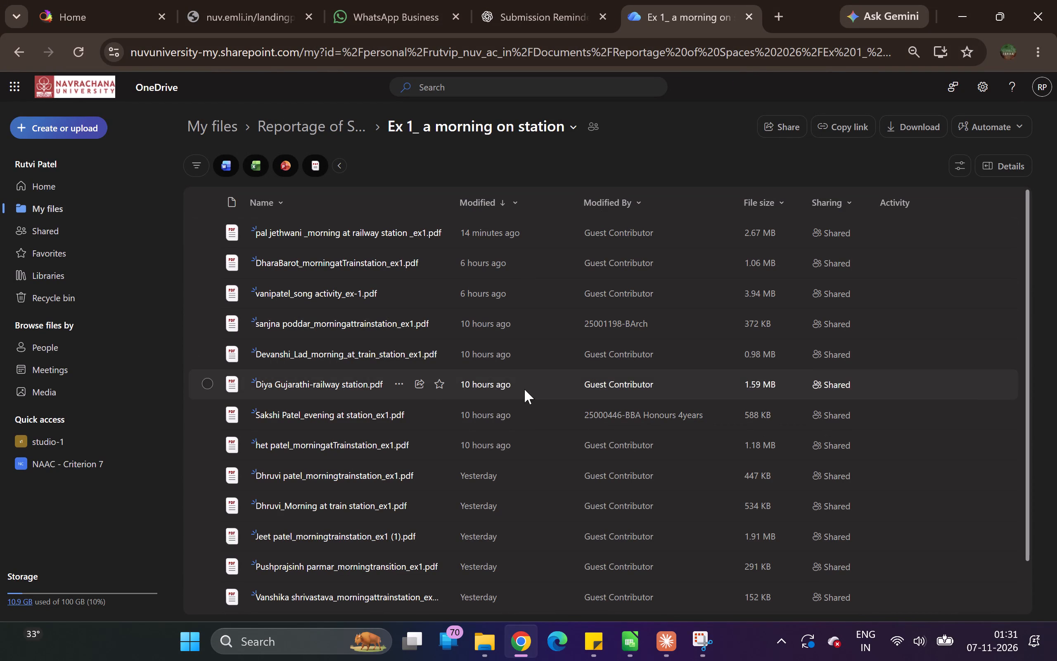
# Go back to "Reportage of Spaces 2026" and open the Ex 2 autobiography folder to check its latest submissions.
pyautogui.click(336, 132)
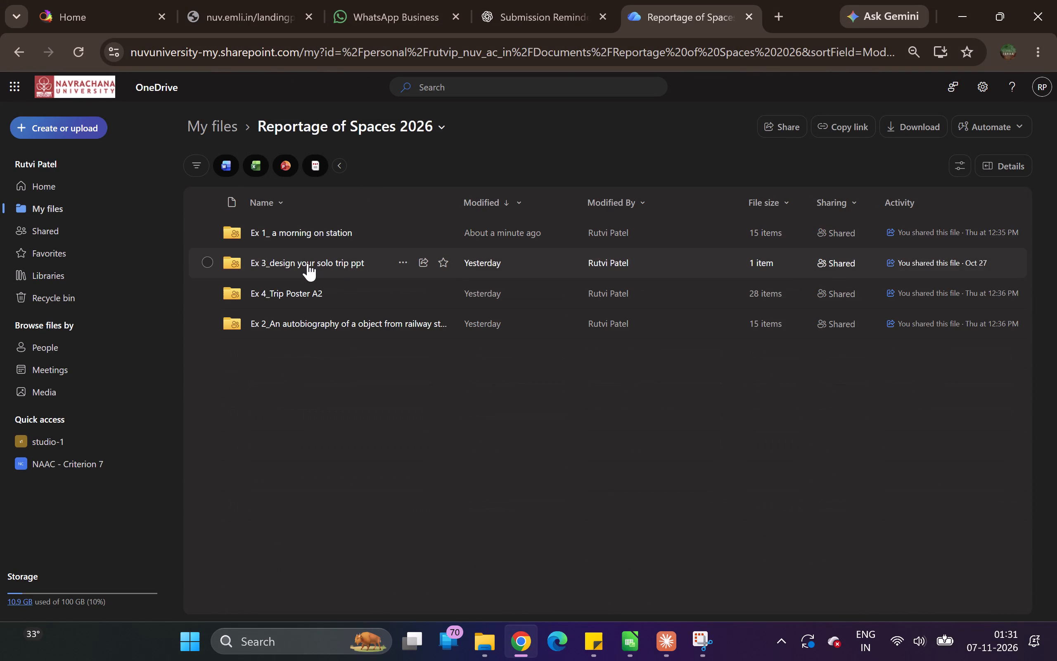
pyautogui.click(291, 321)
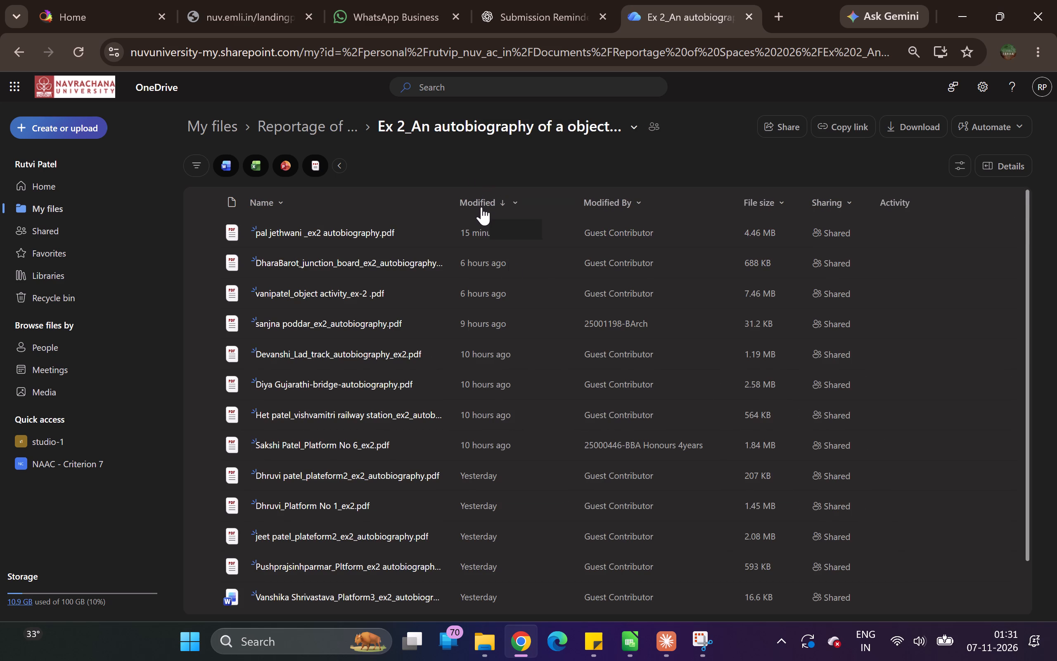
# Switch to the COM212_Grading_Sheet spreadsheet in LibreOffice Calc and enter 20 as the Exercise 2 mark for student Sr 12.
pyautogui.click(628, 647)
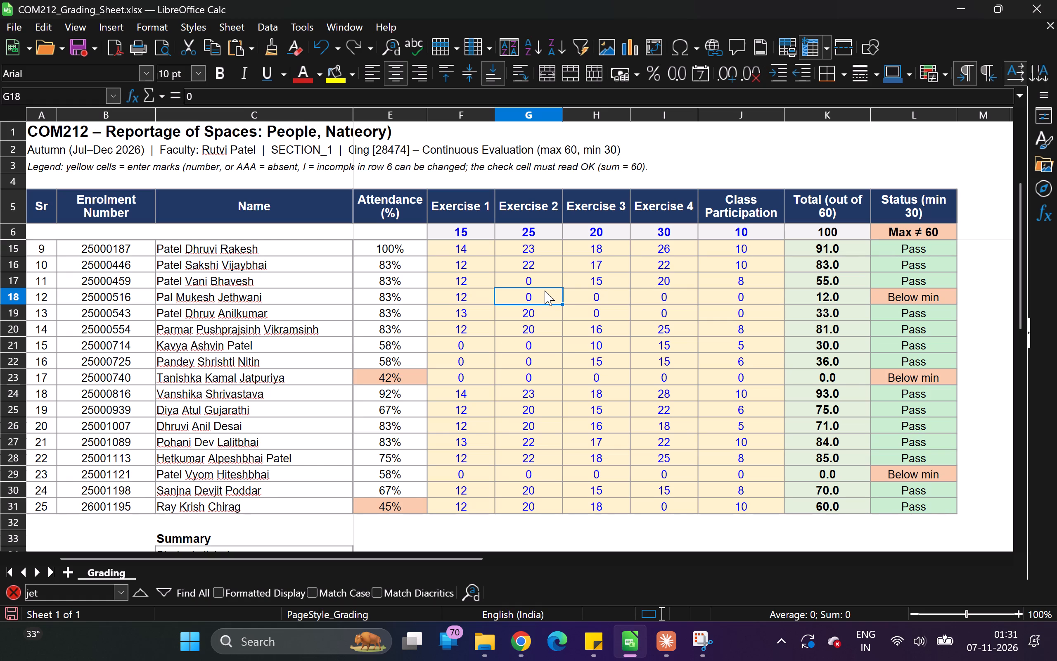
pyautogui.press('2')
pyautogui.press('0')
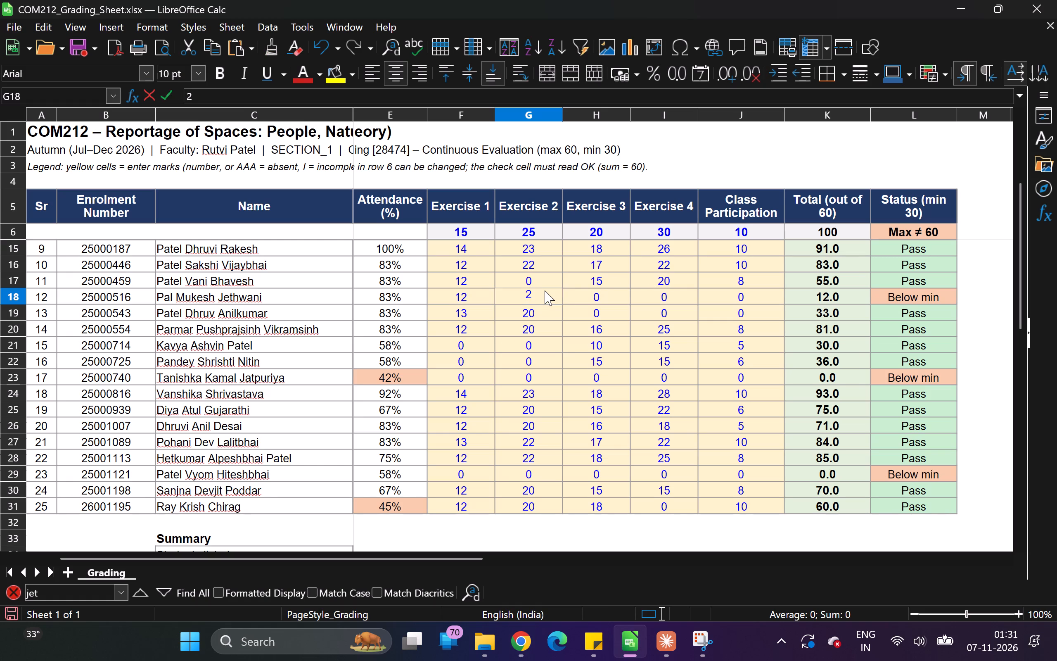
pyautogui.click(598, 294)
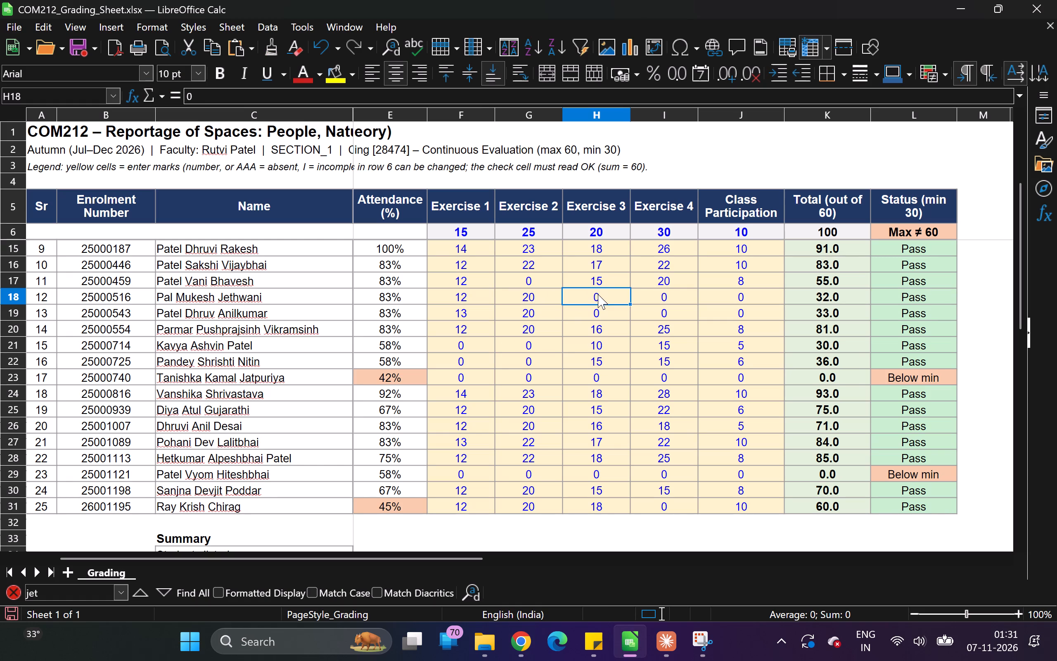
# Return to OneDrive, open "Ppt of solo trip" inside "Ex 3_design your solo trip ppt", and sort it by modified date, newer to older.
pyautogui.click(960, 2)
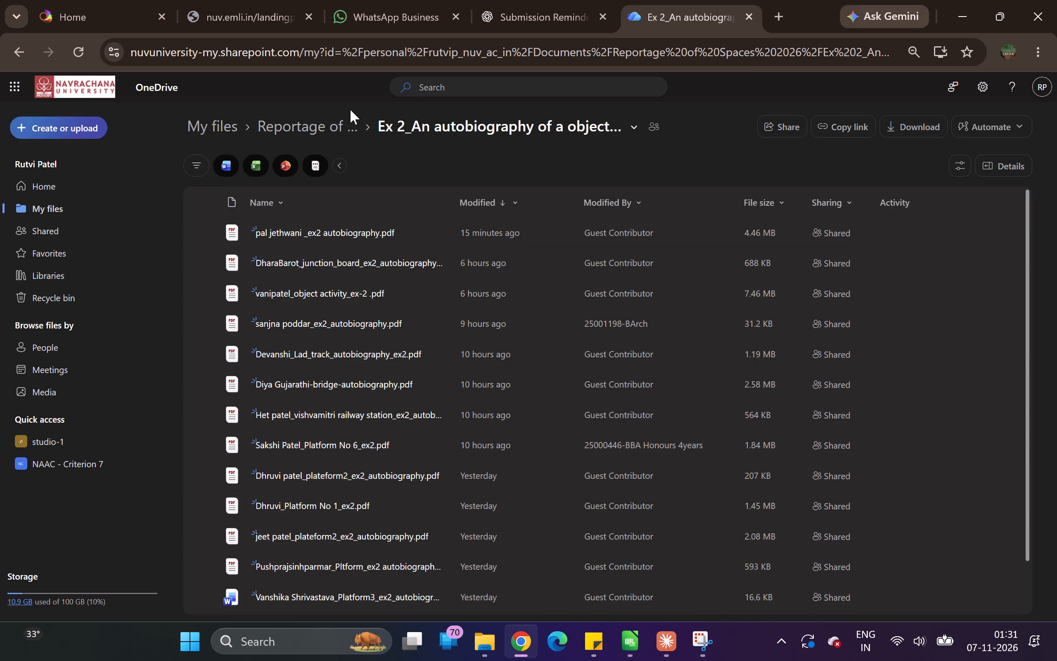
pyautogui.click(318, 126)
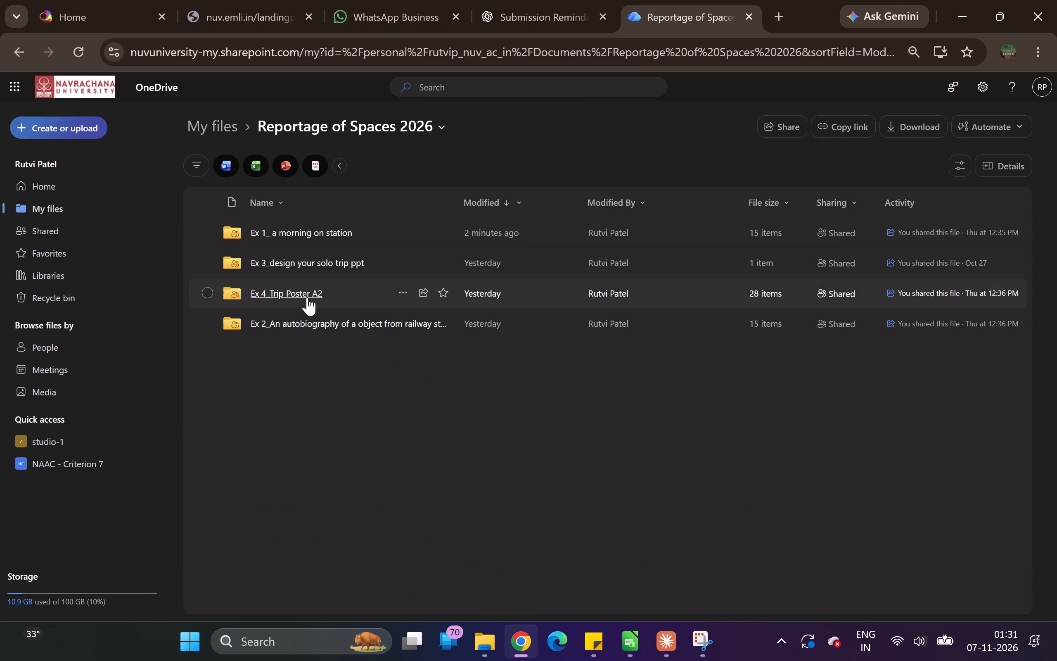
pyautogui.click(298, 259)
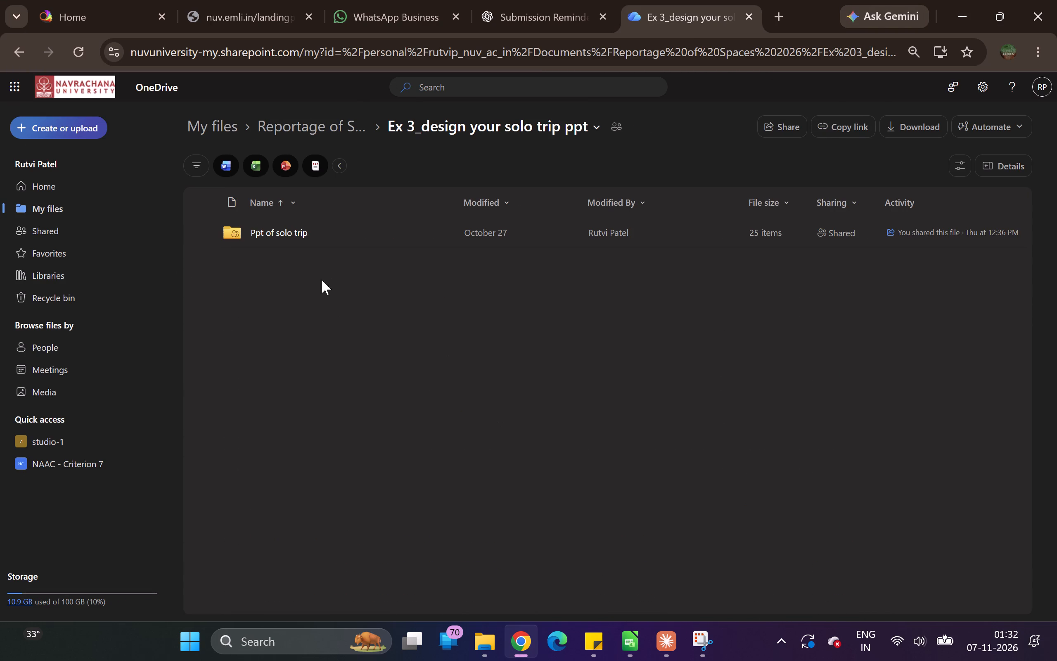
pyautogui.click(300, 232)
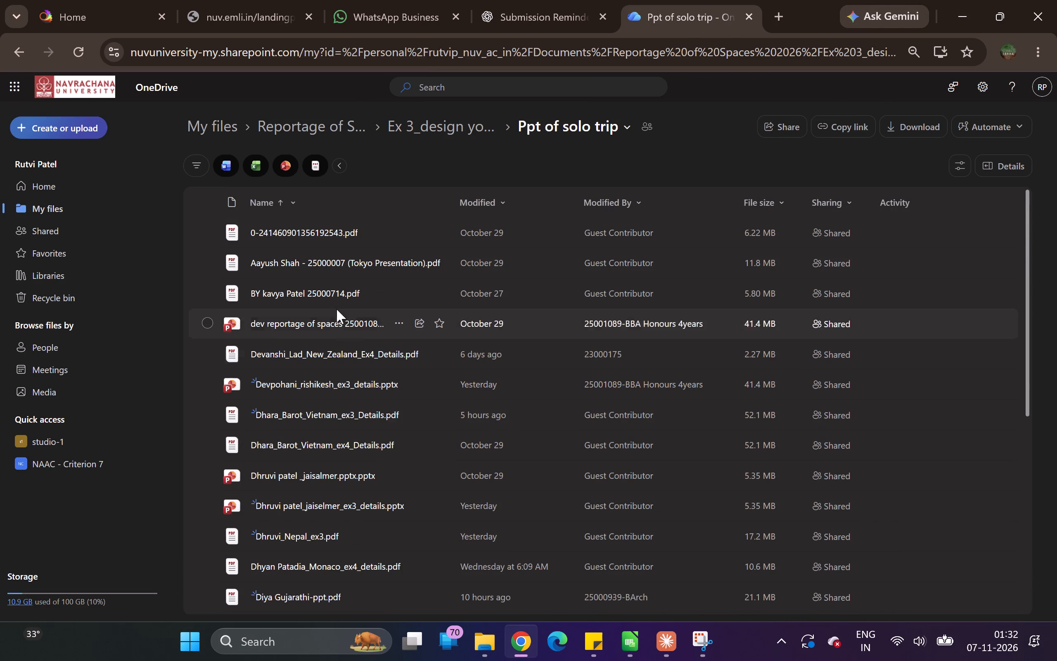
pyautogui.scroll(3, 466, 421)
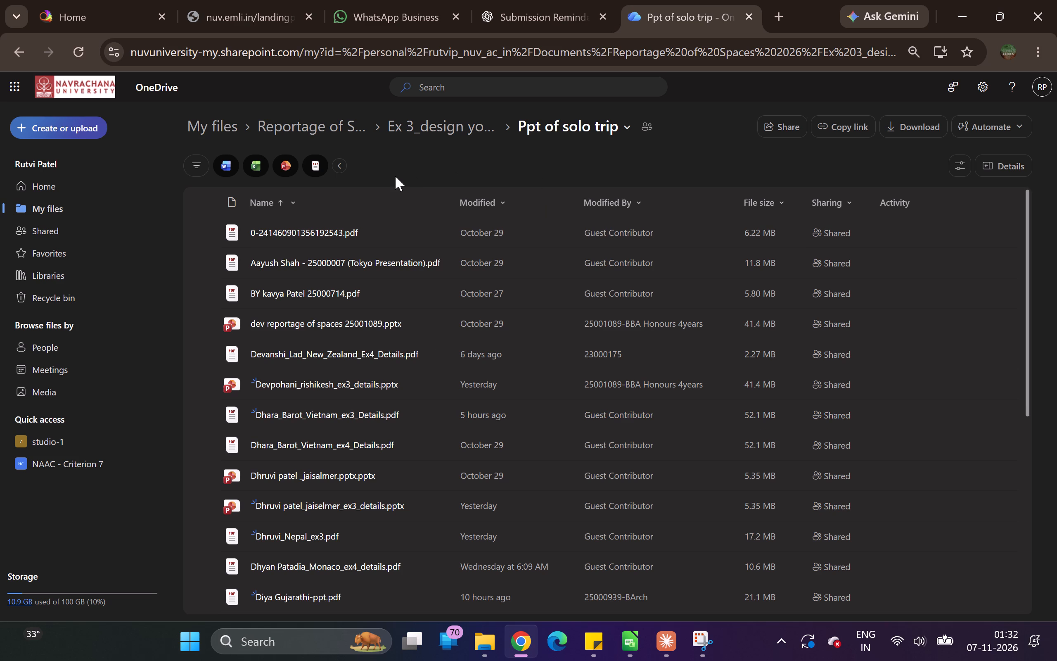
pyautogui.click(469, 209)
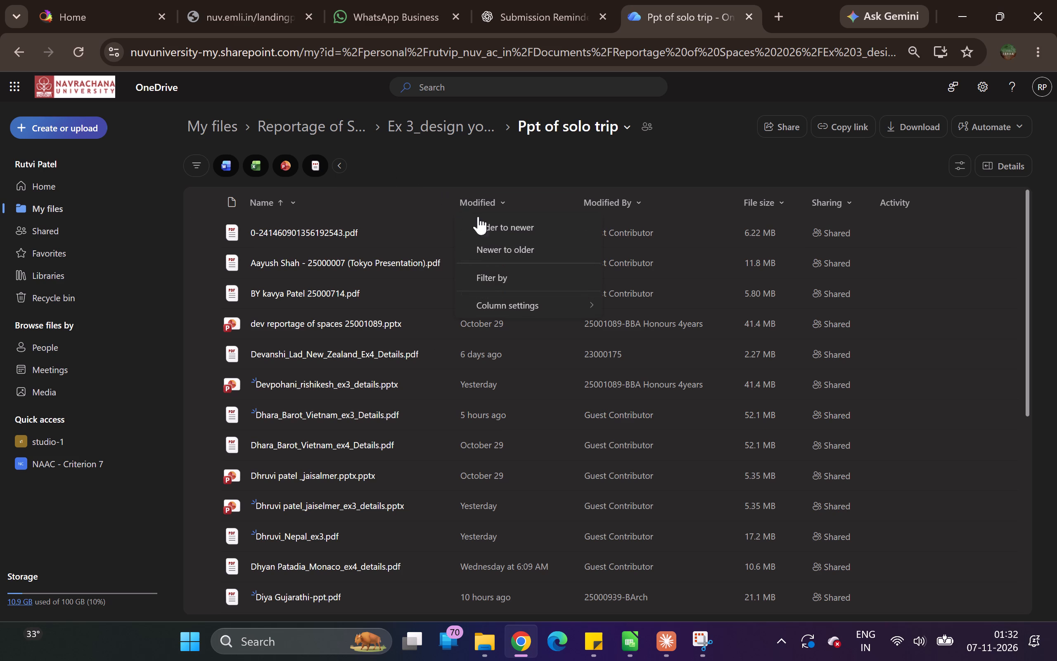
pyautogui.click(523, 249)
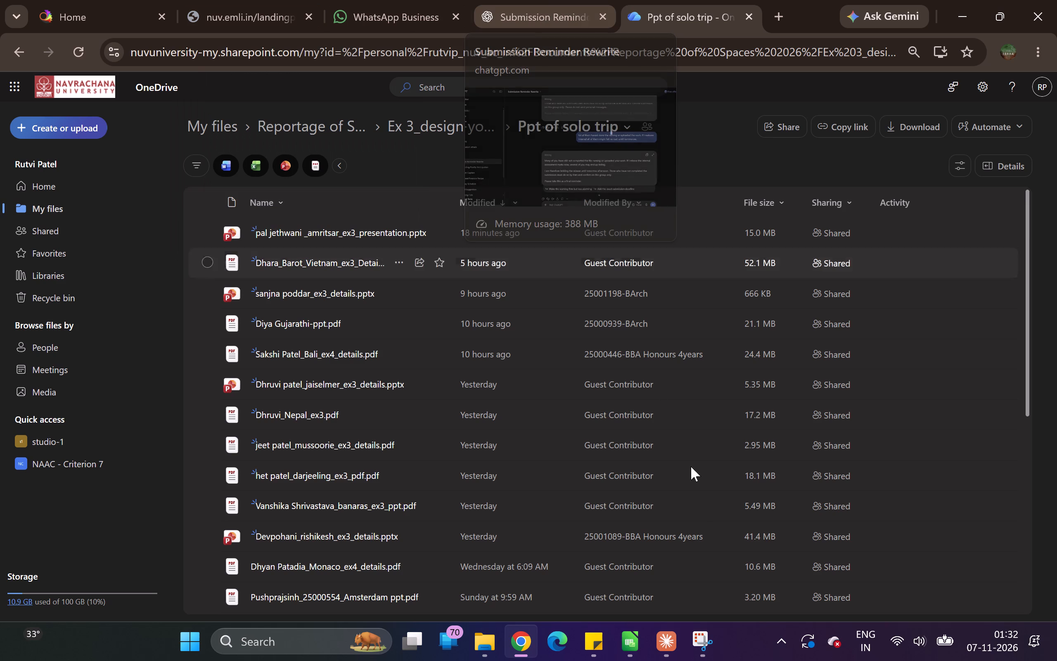
# Switch to the grading sheet in LibreOffice Calc and enter 15 for Exercise 3 and 6 for Class Participation for student Sr 12.
pyautogui.click(640, 637)
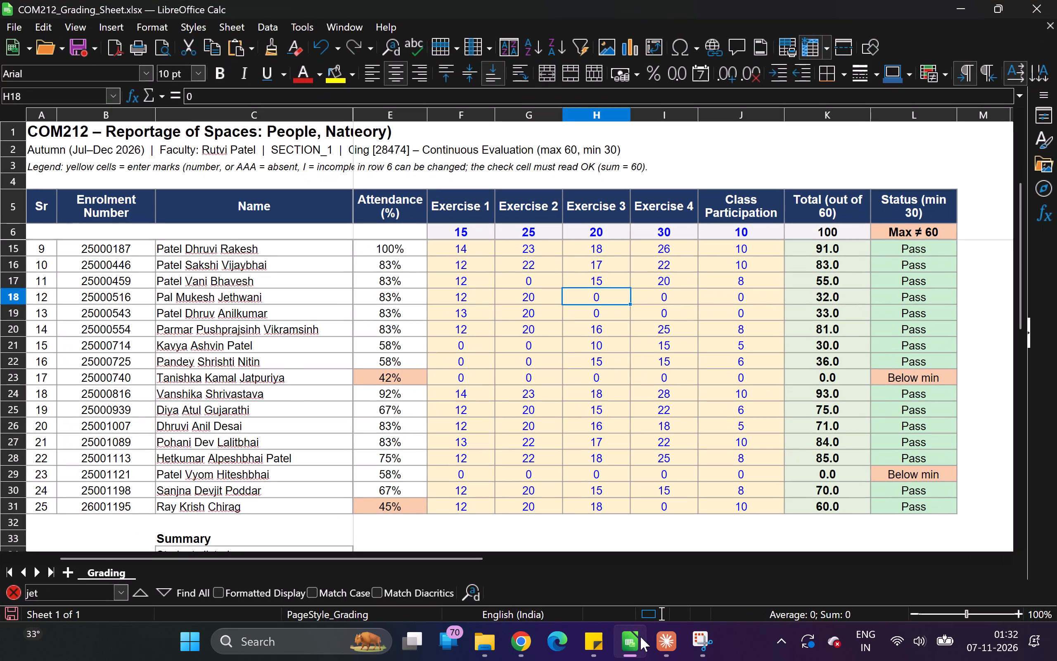
pyautogui.write('15')
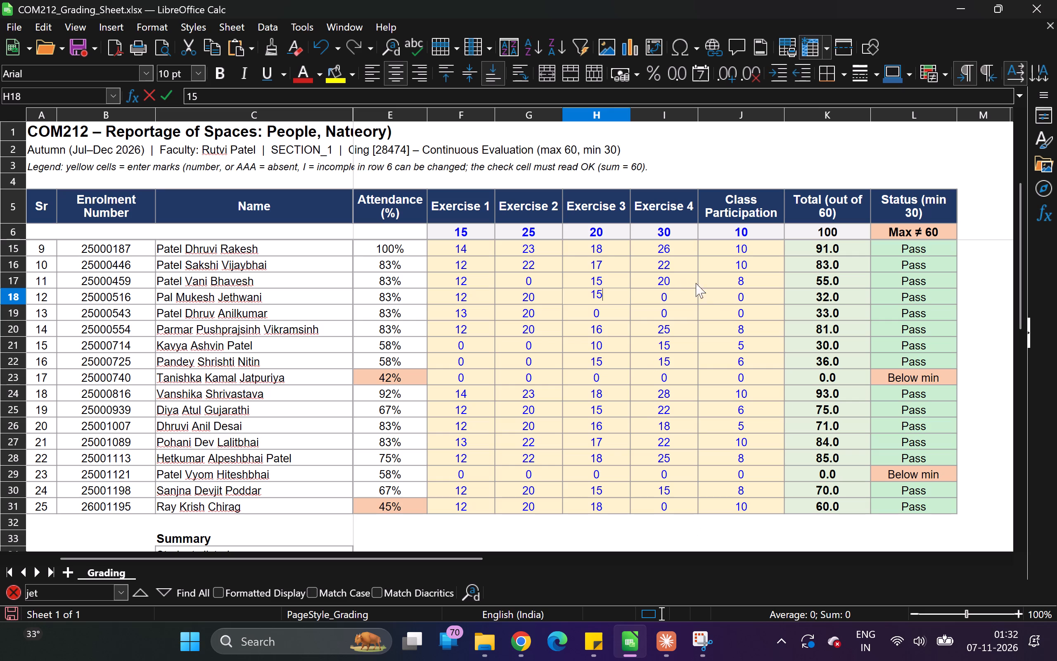
pyautogui.click(721, 293)
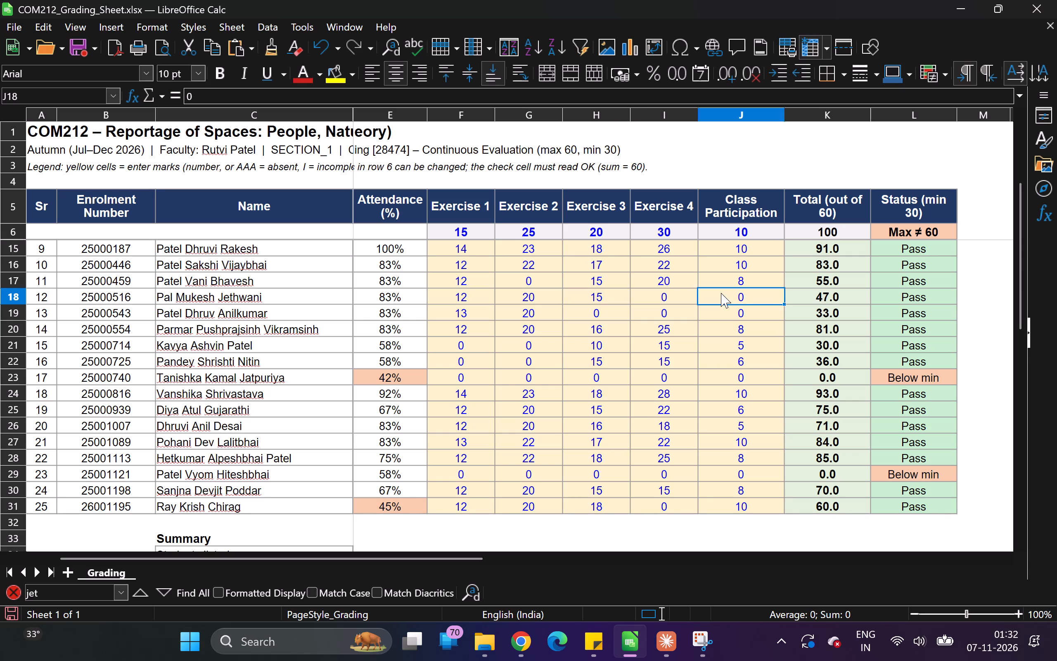
pyautogui.press('8')
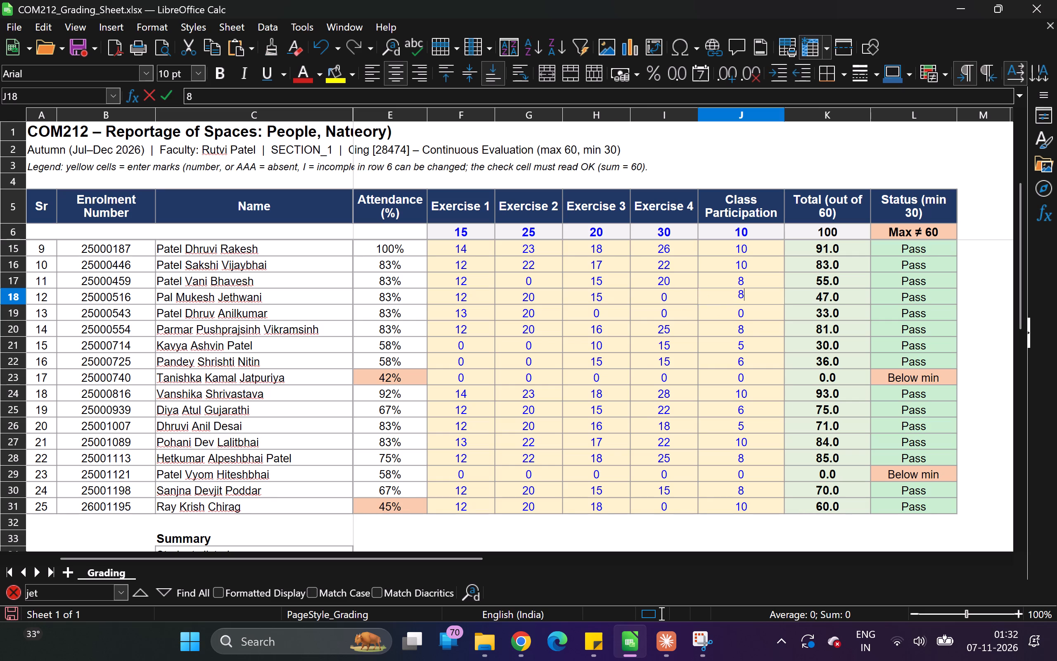
pyautogui.press('BackSpace')
pyautogui.press('6')
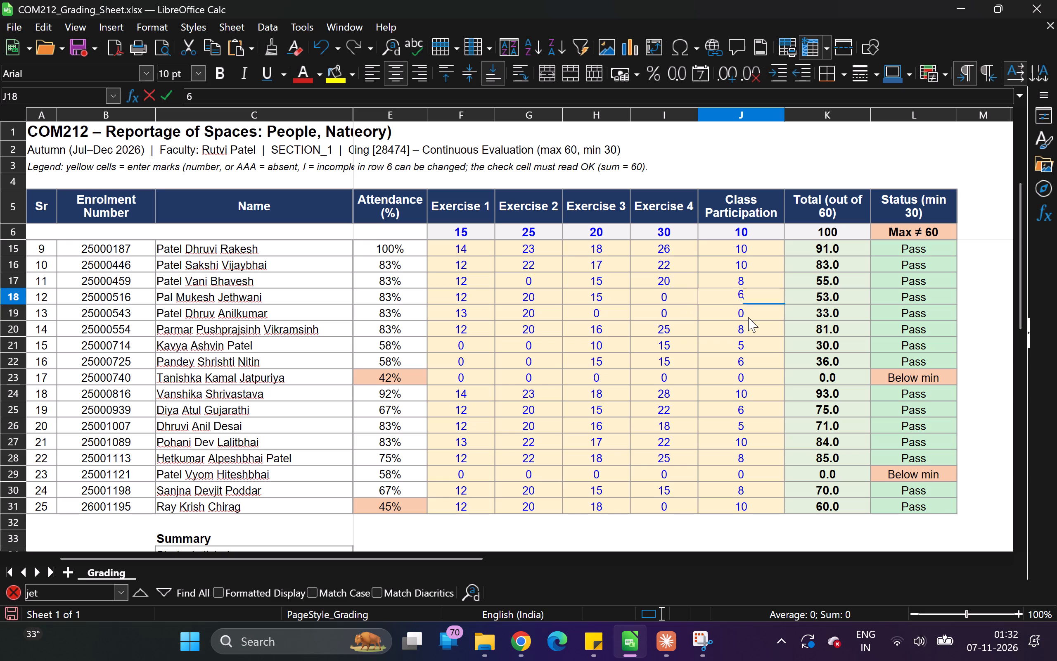
pyautogui.click(748, 317)
# Select the Exercise 4 mark cell for student Sr 12 and switch back to the OneDrive submissions.
pyautogui.click(687, 294)
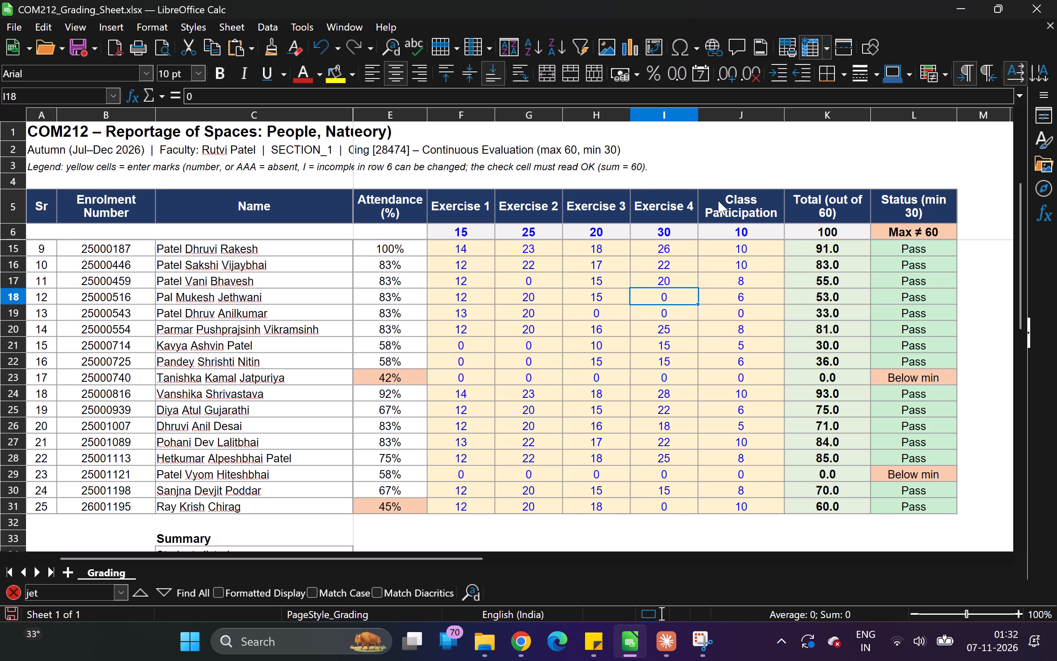
pyautogui.click(960, 3)
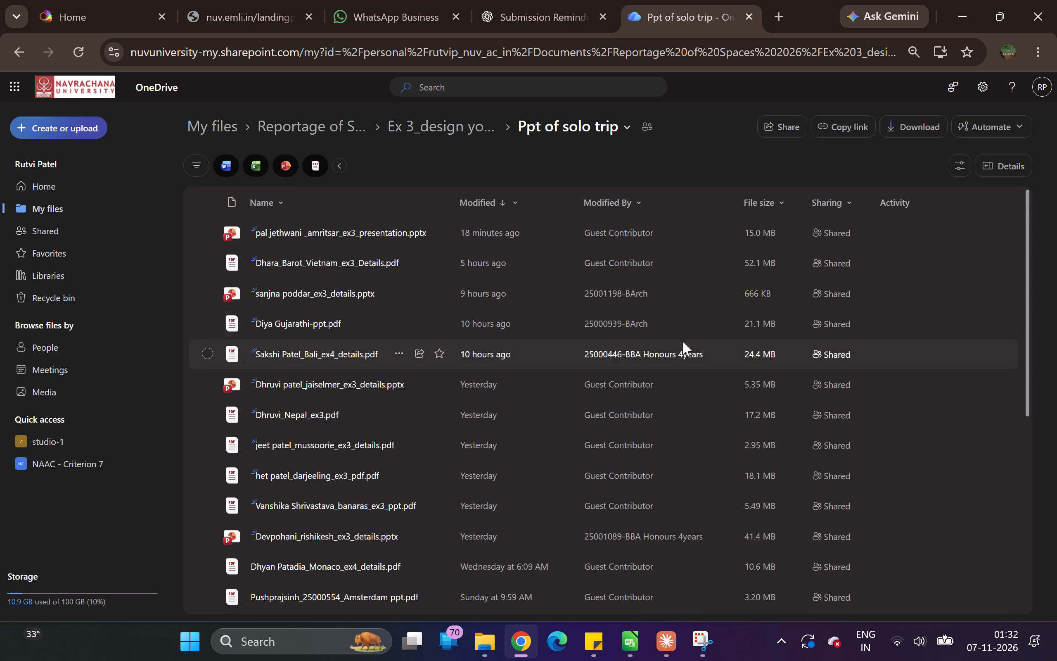
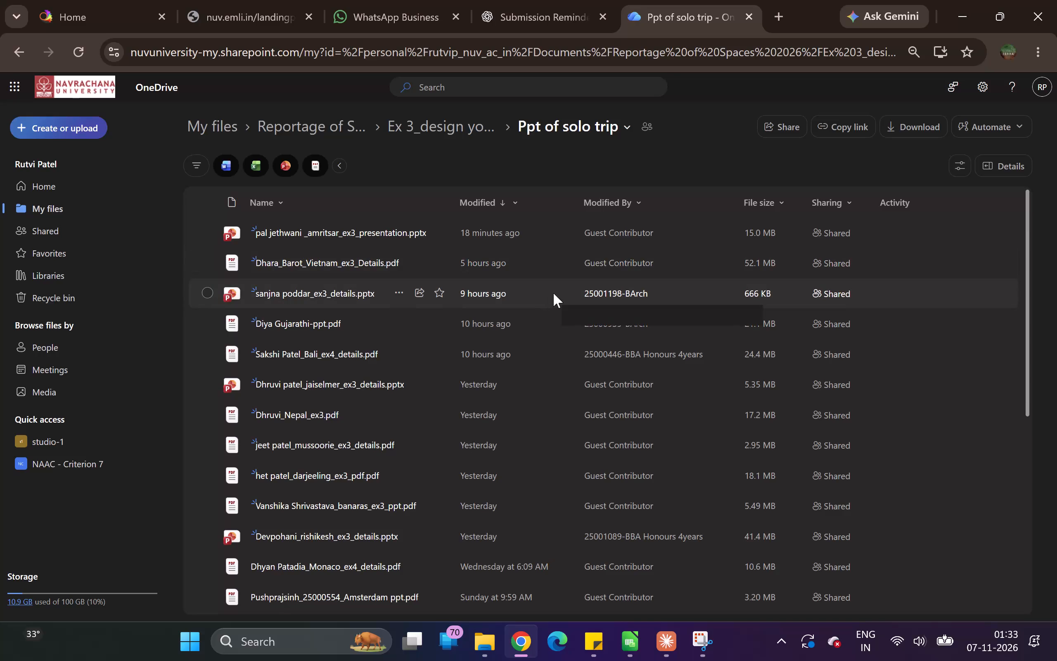
# Return to the "Reportage of Spaces 2026" folder in OneDrive.
pyautogui.click(343, 125)
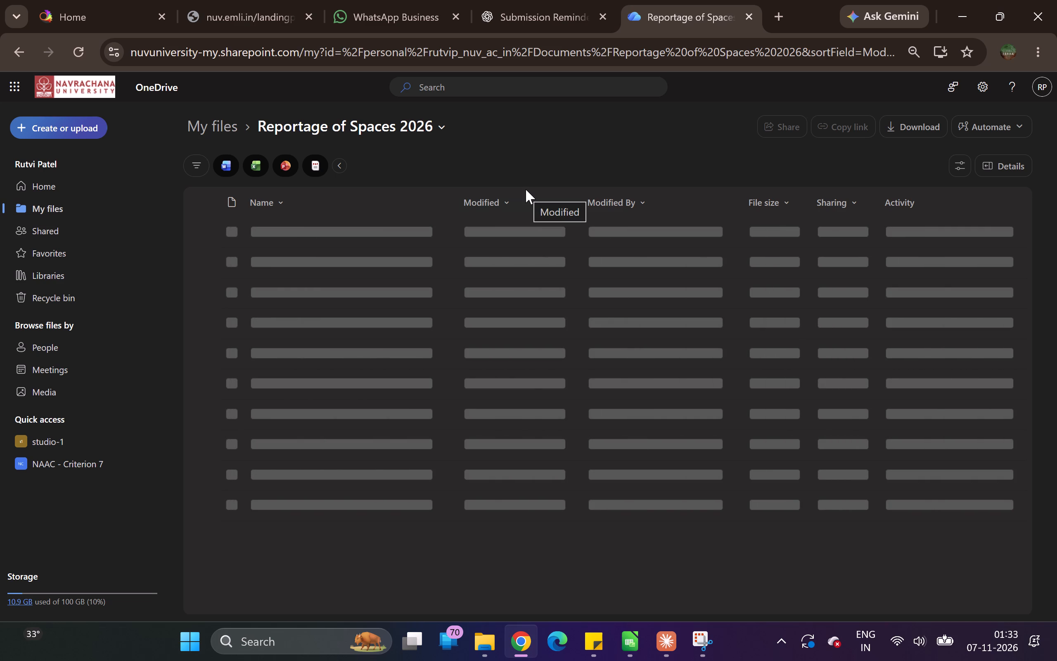
pyautogui.click(364, 116)
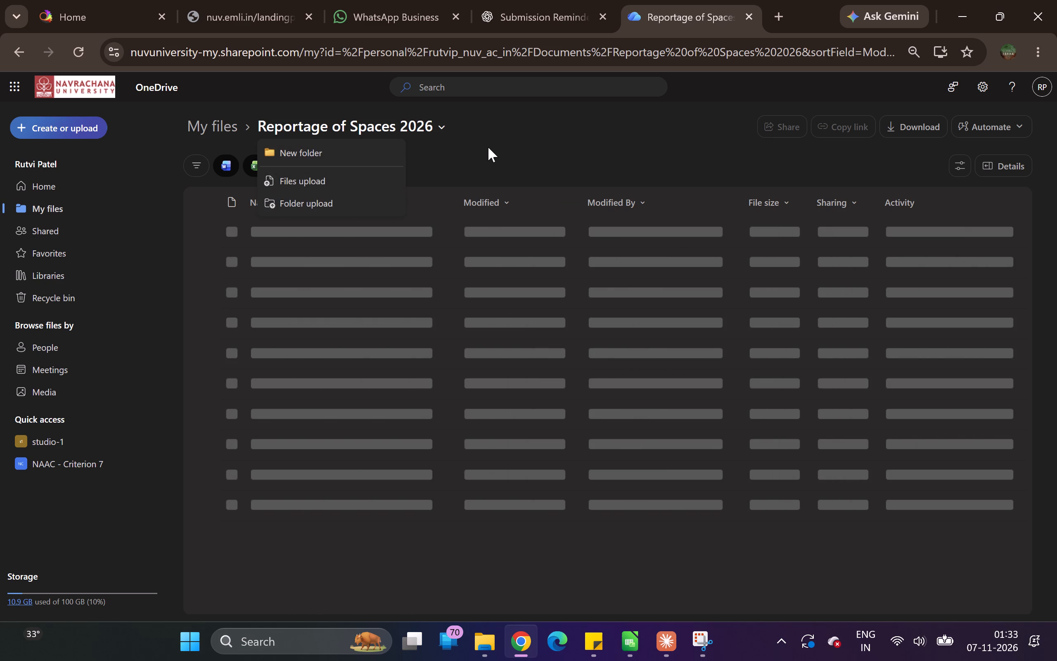
pyautogui.click(488, 147)
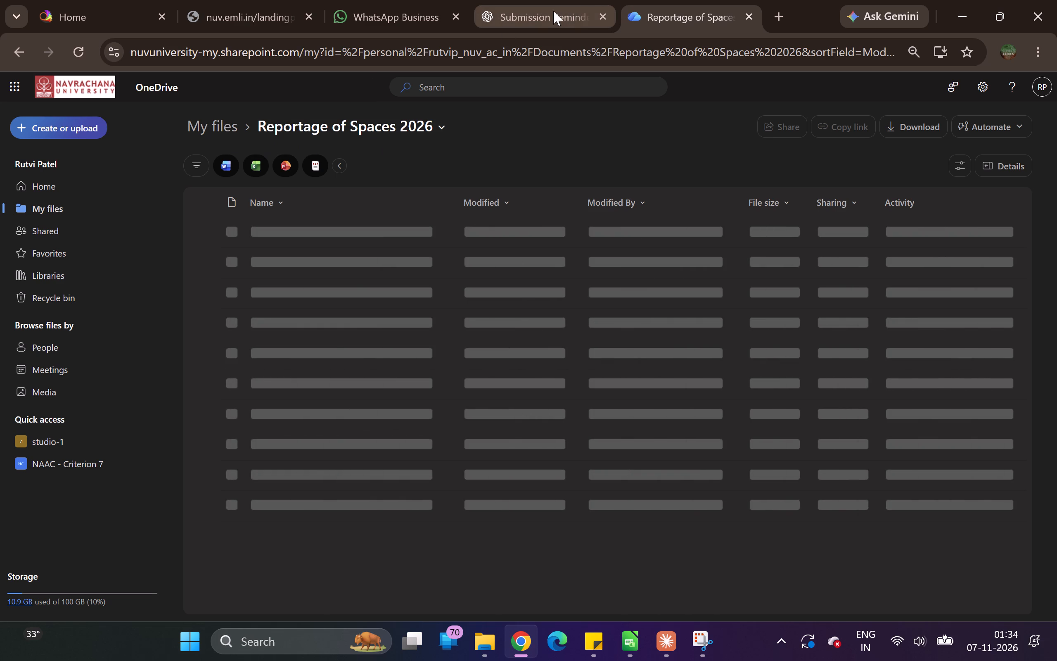
# Switch to the grading sheet in LibreOffice Calc, enter 18 as the Exercise 4 mark for student Sr 12, and save the file.
pyautogui.click(633, 644)
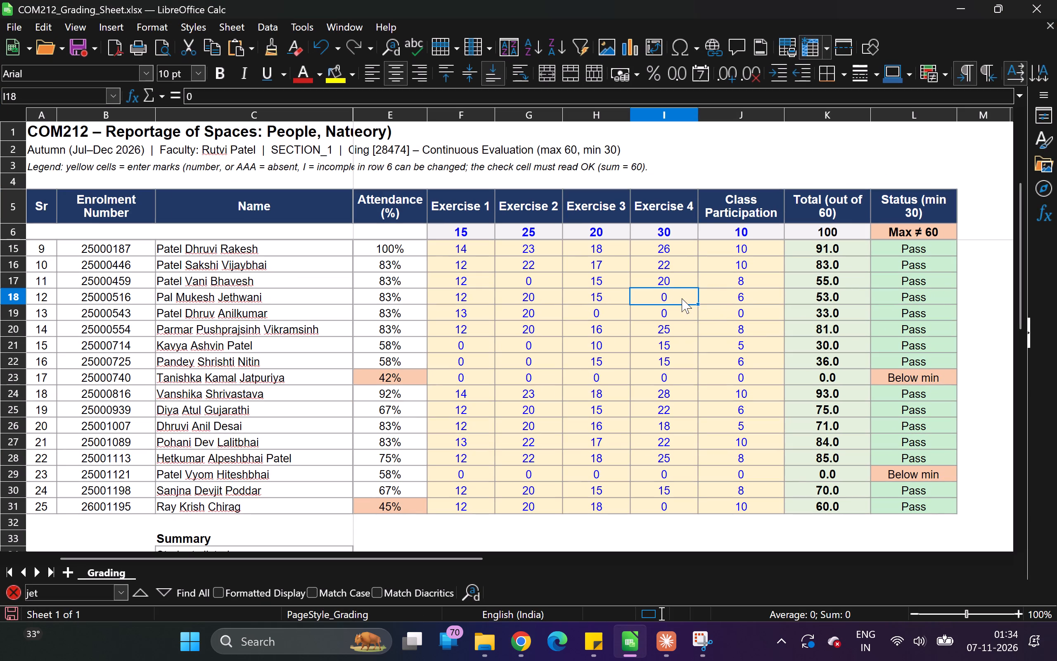
pyautogui.write('20')
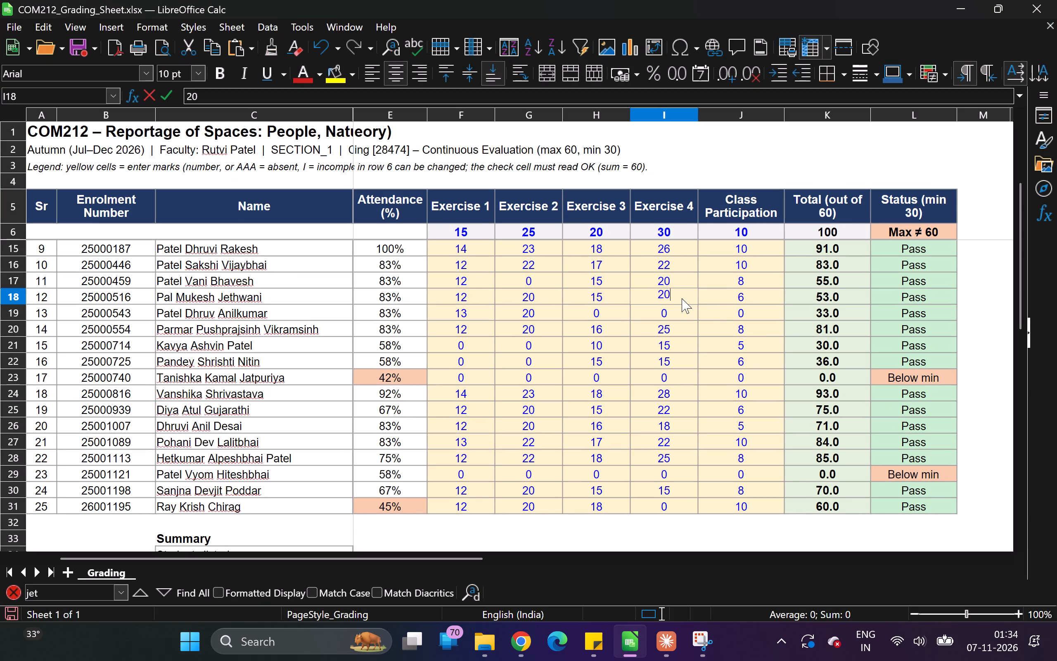
pyautogui.press('BackSpace')
pyautogui.press('BackSpace')
pyautogui.write('18')
pyautogui.press('Right')
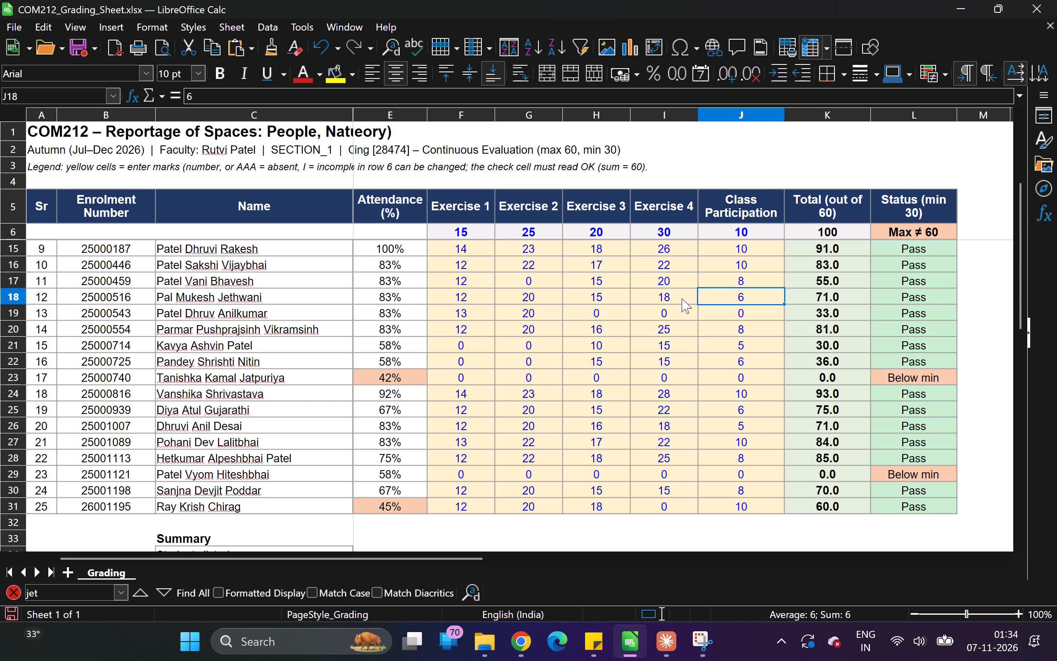
pyautogui.hotkey('ctrl', 's')
pyautogui.click(661, 644)
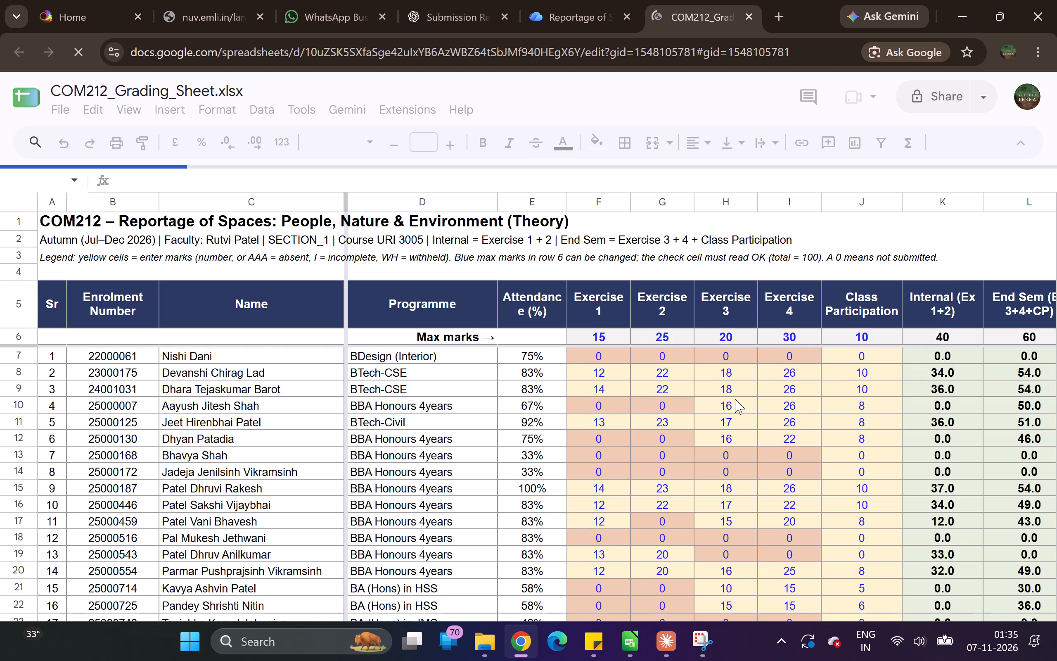
pyautogui.scroll(-2, 735, 399)
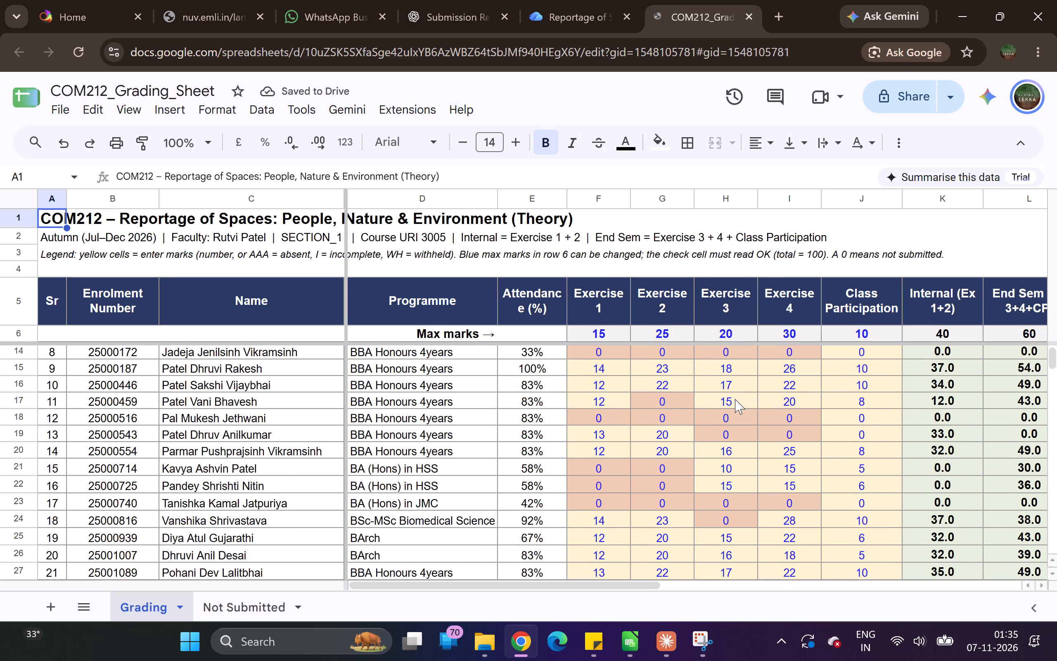
pyautogui.click(602, 419)
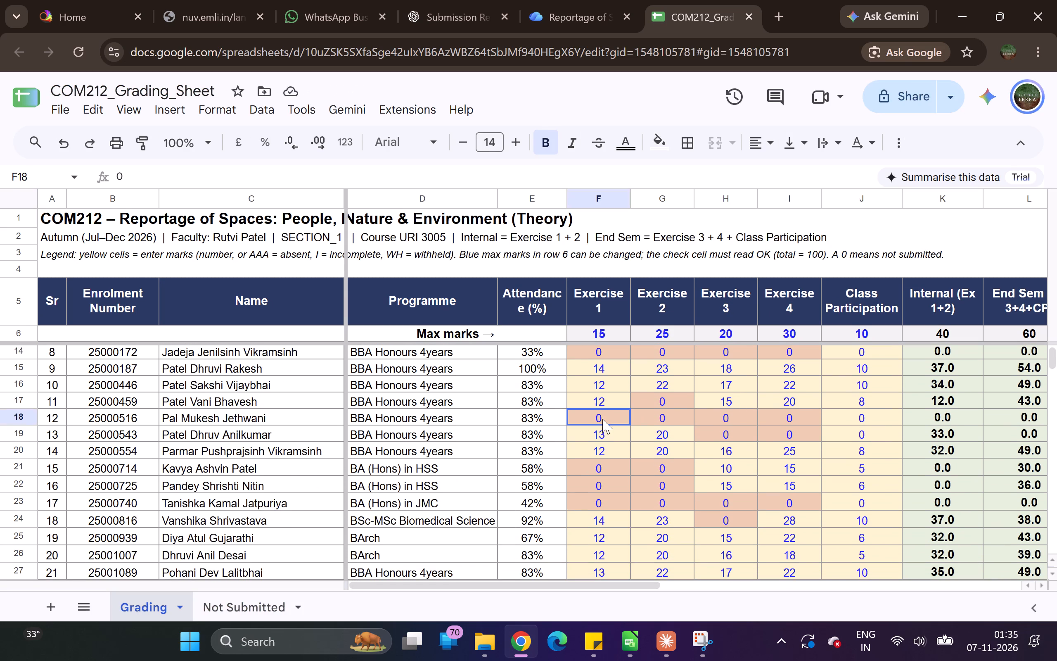
pyautogui.write('12')
pyautogui.press('Right')
pyautogui.write('12')
pyautogui.press('Right')
pyautogui.press('Left')
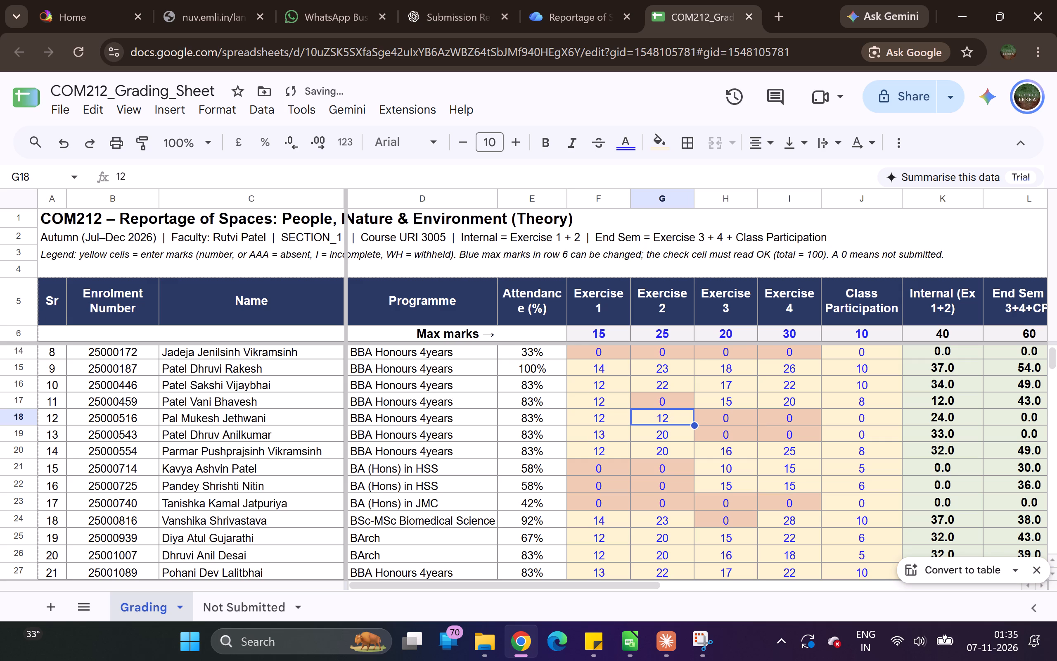
pyautogui.write('20')
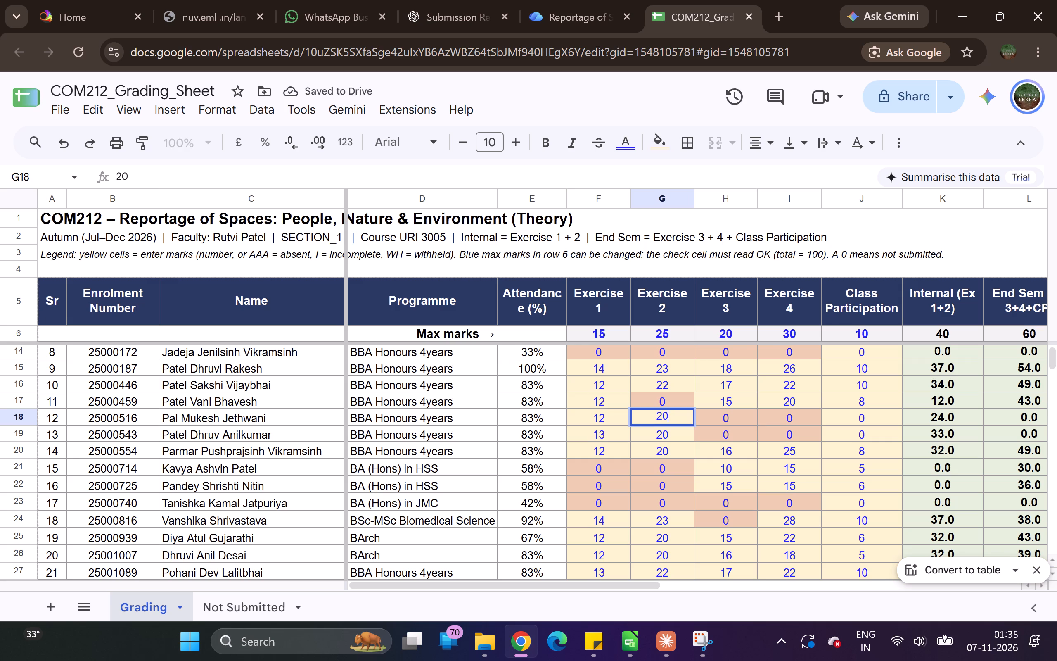
pyautogui.press('Right')
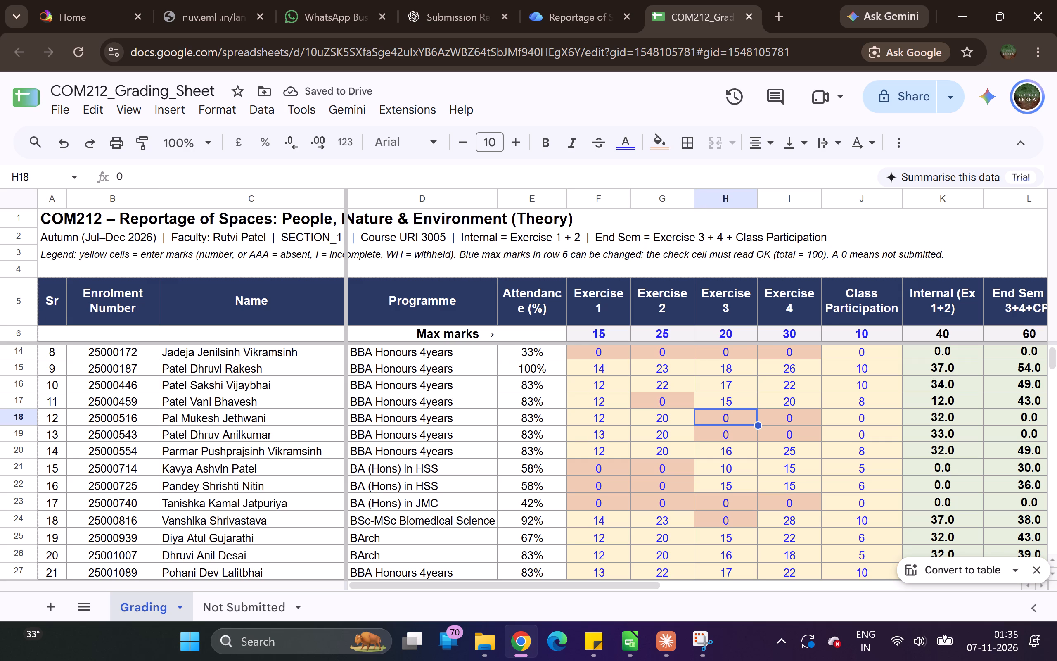
# Enter 15 for Exercise 3, 20 for Exercise 4 and 7 for Class Participation for student Sr 12.
pyautogui.press('1')
pyautogui.press('5')
pyautogui.press('Right')
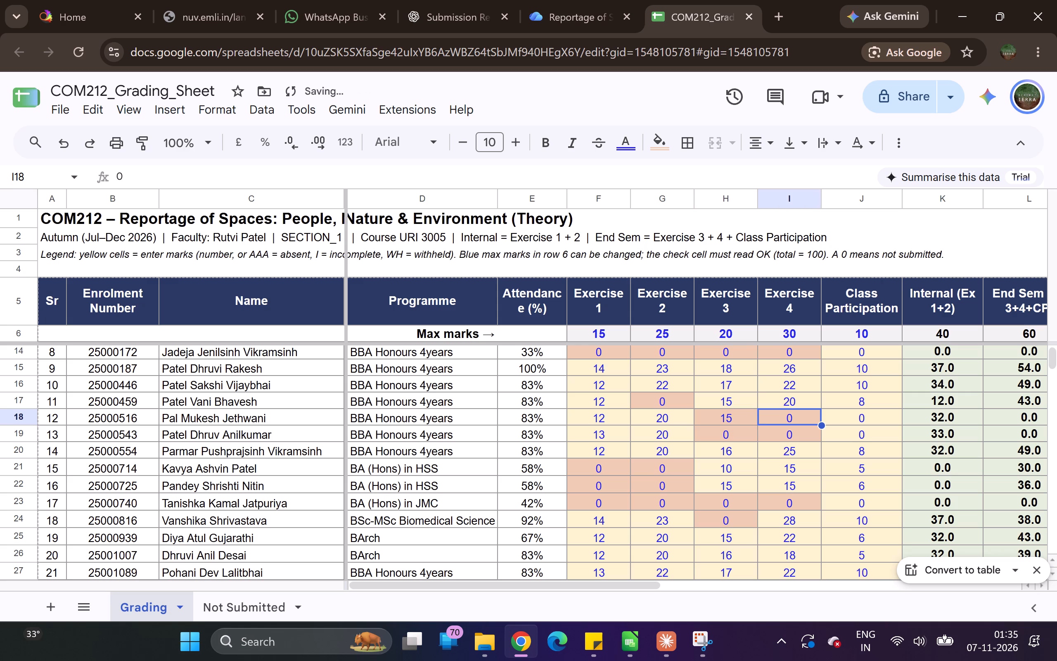
pyautogui.press('2')
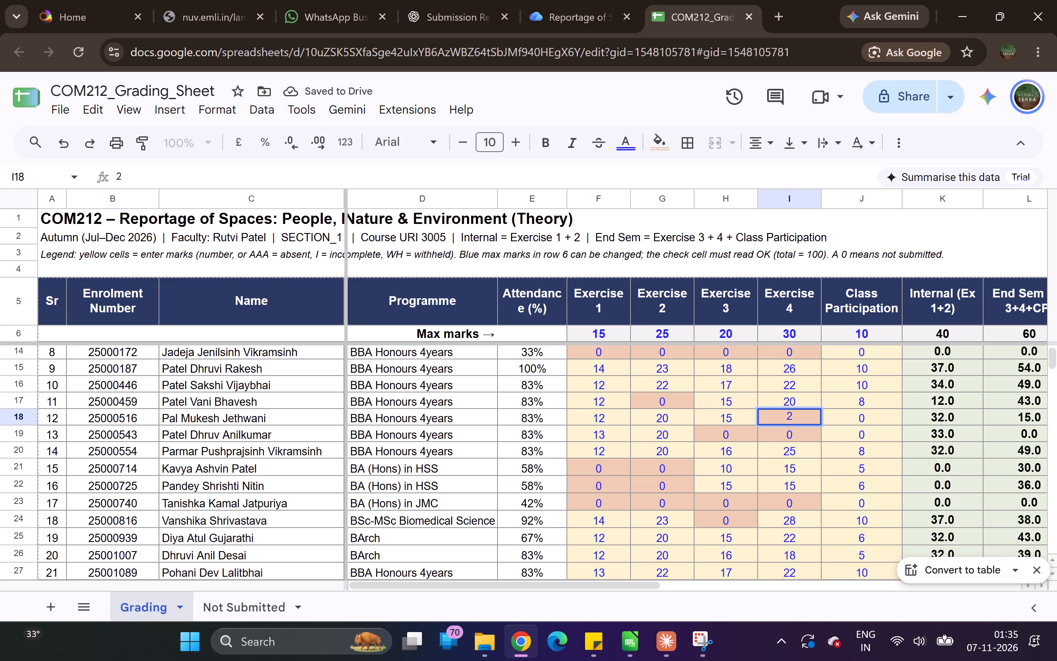
pyautogui.press('0')
pyautogui.press('Right')
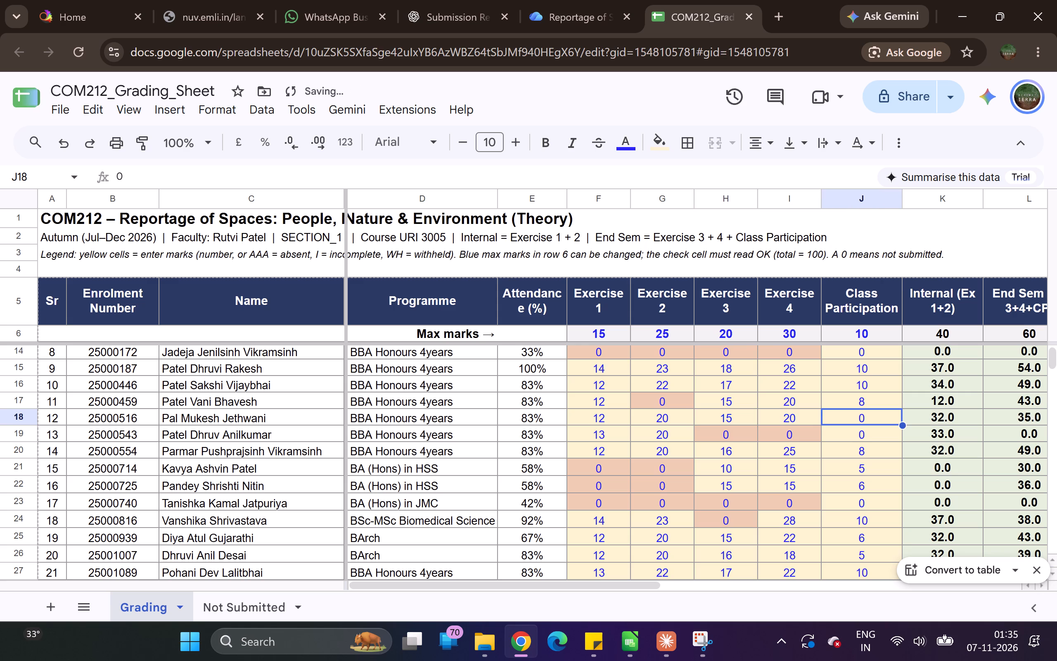
pyautogui.press('7')
pyautogui.press('Right')
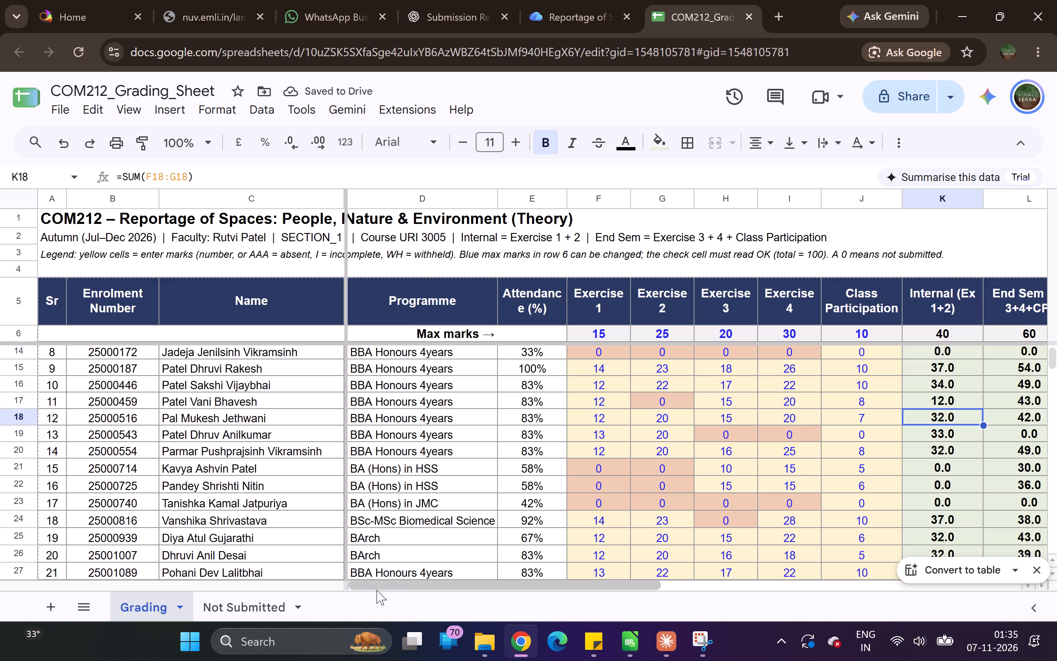
pyautogui.moveTo(495, 586); pyautogui.dragTo(577, 590)
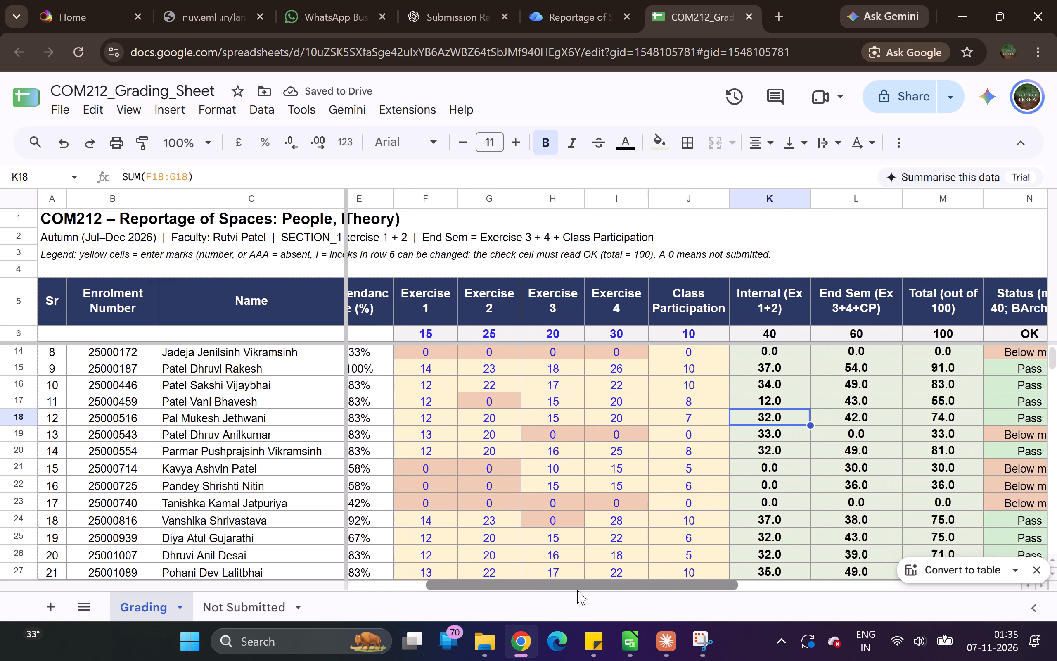
pyautogui.moveTo(577, 590); pyautogui.dragTo(584, 590)
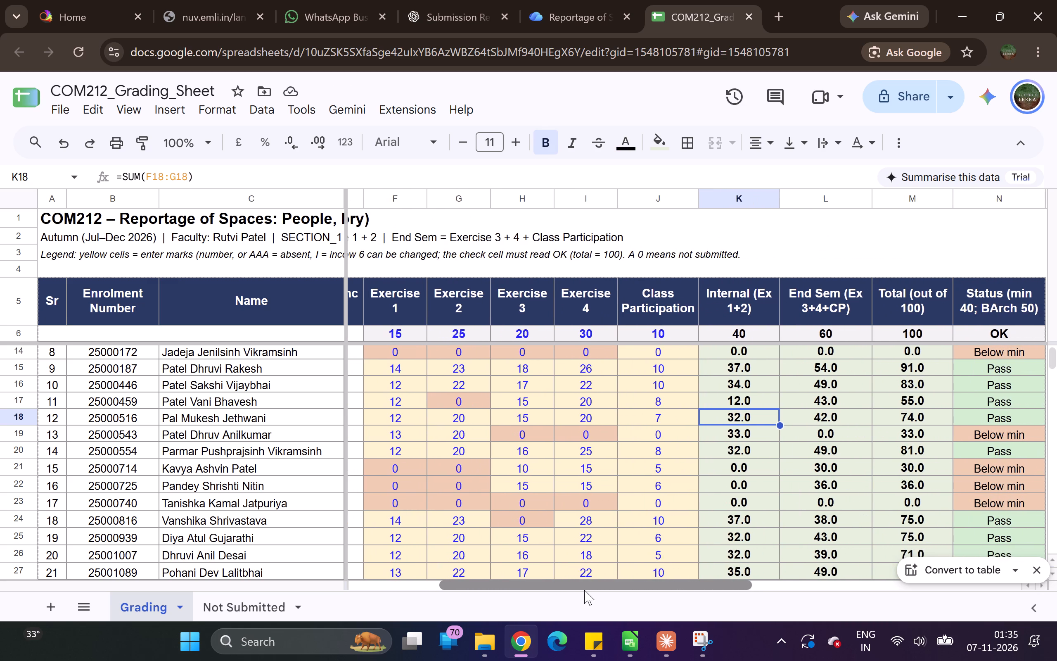
pyautogui.moveTo(584, 590); pyautogui.dragTo(578, 593)
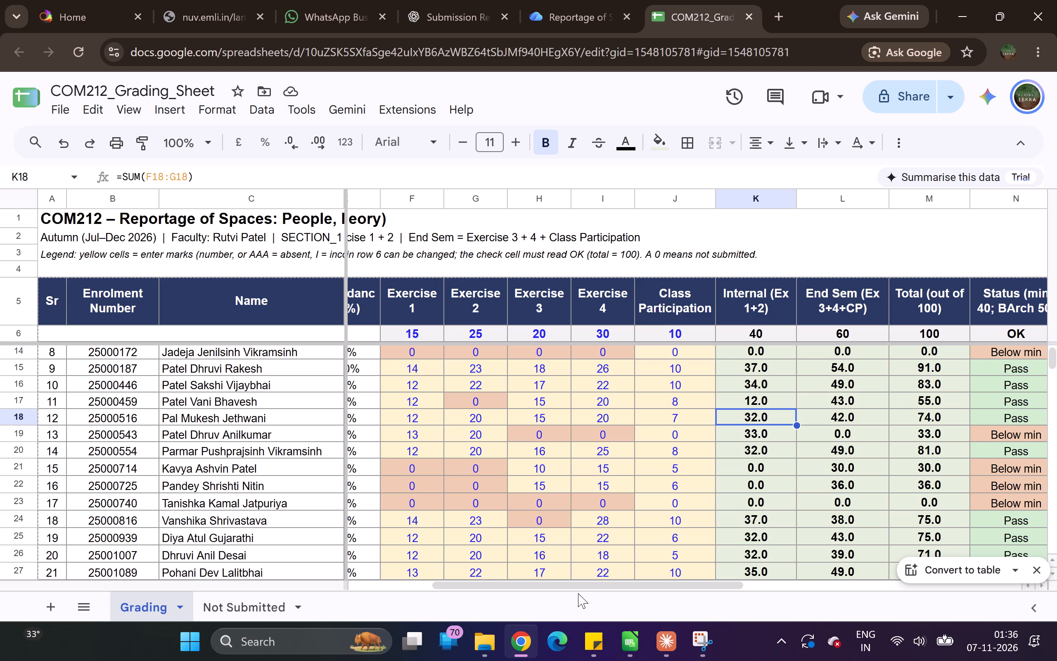
pyautogui.press('Down')
pyautogui.press('Down')
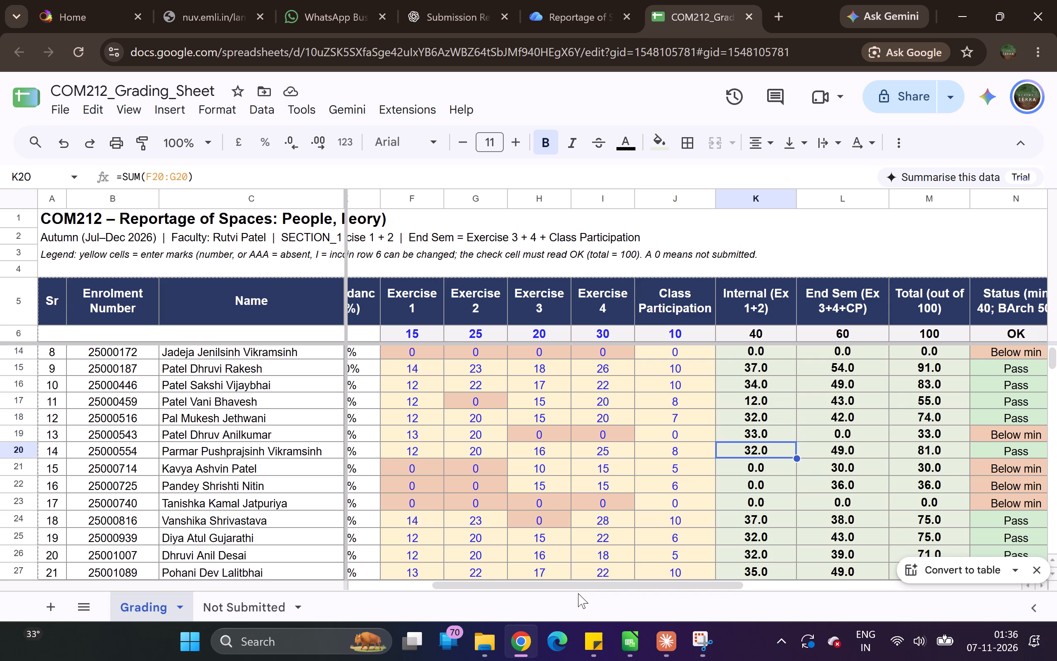
pyautogui.press('Down')
pyautogui.press('Down')
pyautogui.press('Down')
pyautogui.press('Down')
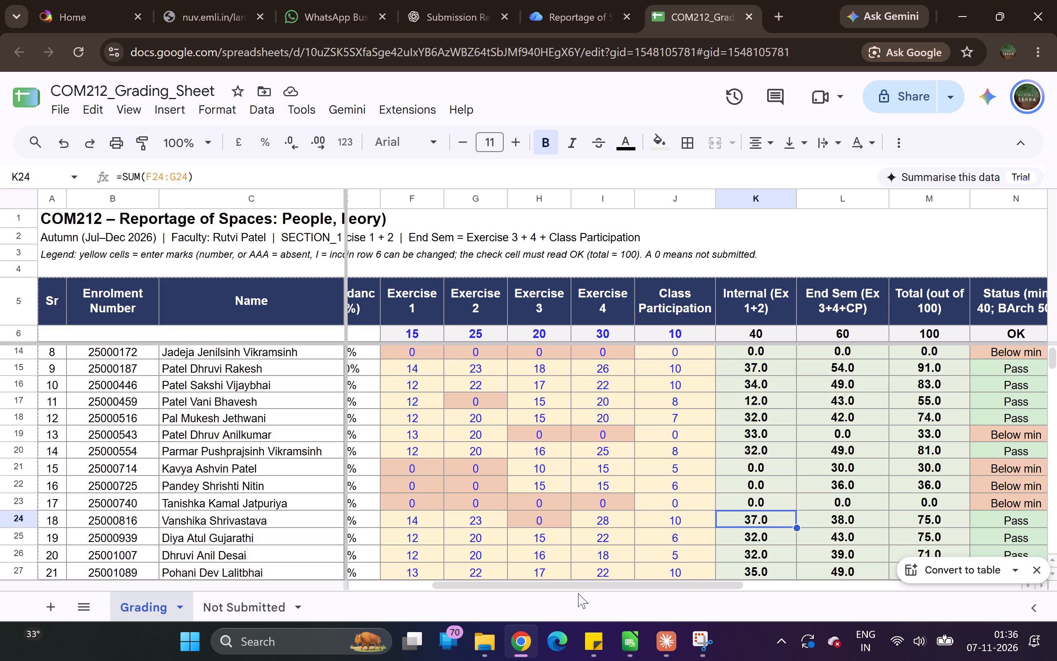
pyautogui.press('Left')
pyautogui.press('Left')
pyautogui.press('Left')
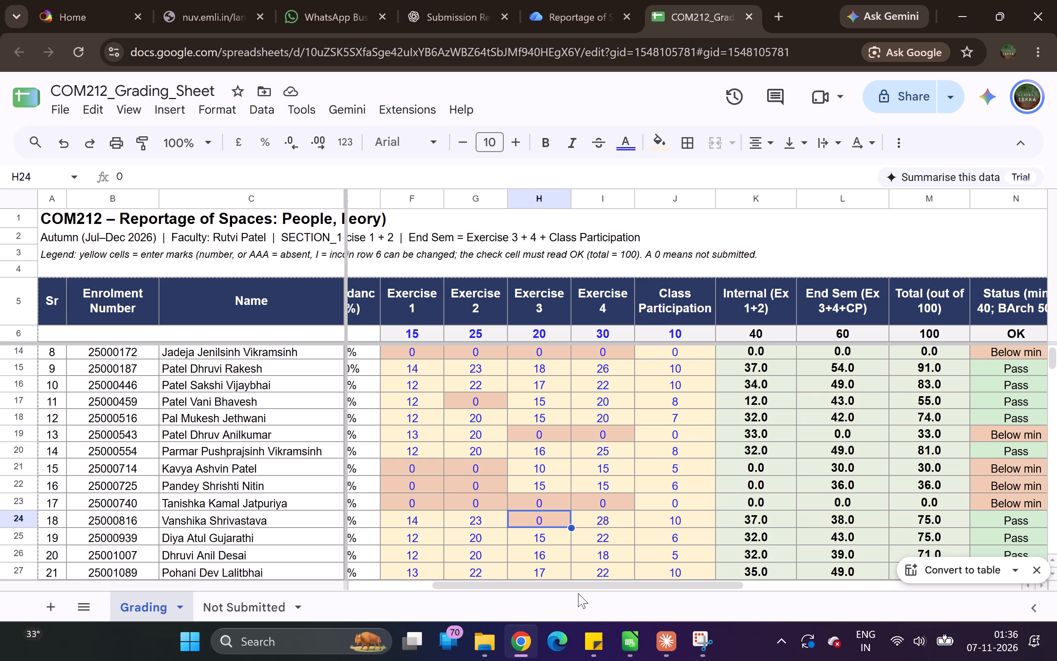
pyautogui.press('Left')
pyautogui.press('Right')
pyautogui.press('2')
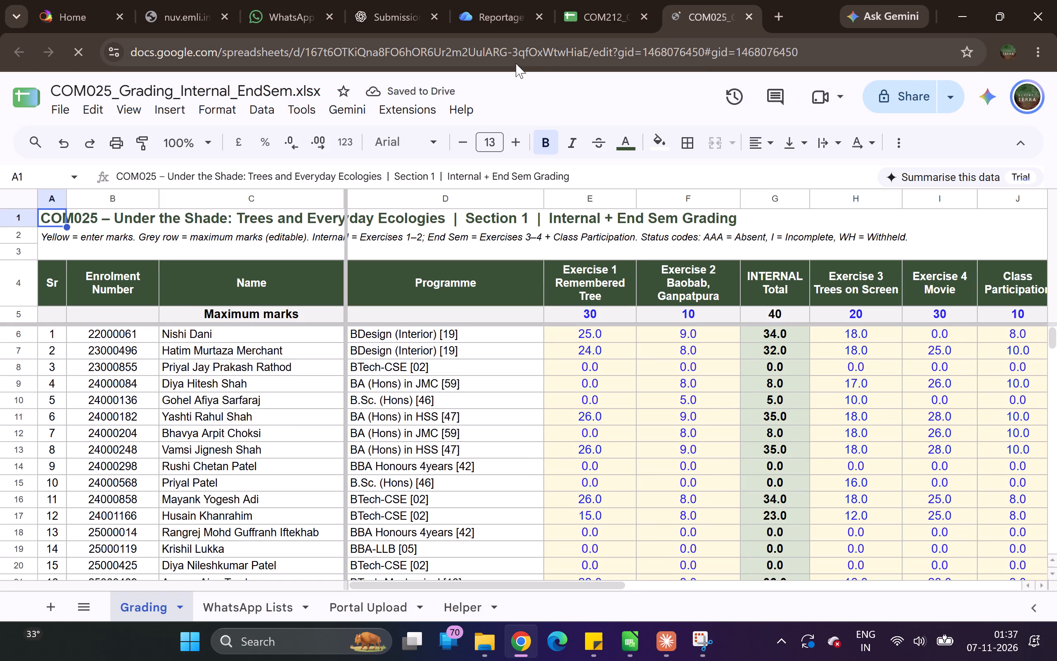
# Separate the COM025_Grading_Internal_EndSem spreadsheet into its own browser window.
pyautogui.moveTo(706, 19); pyautogui.dragTo(344, 86)
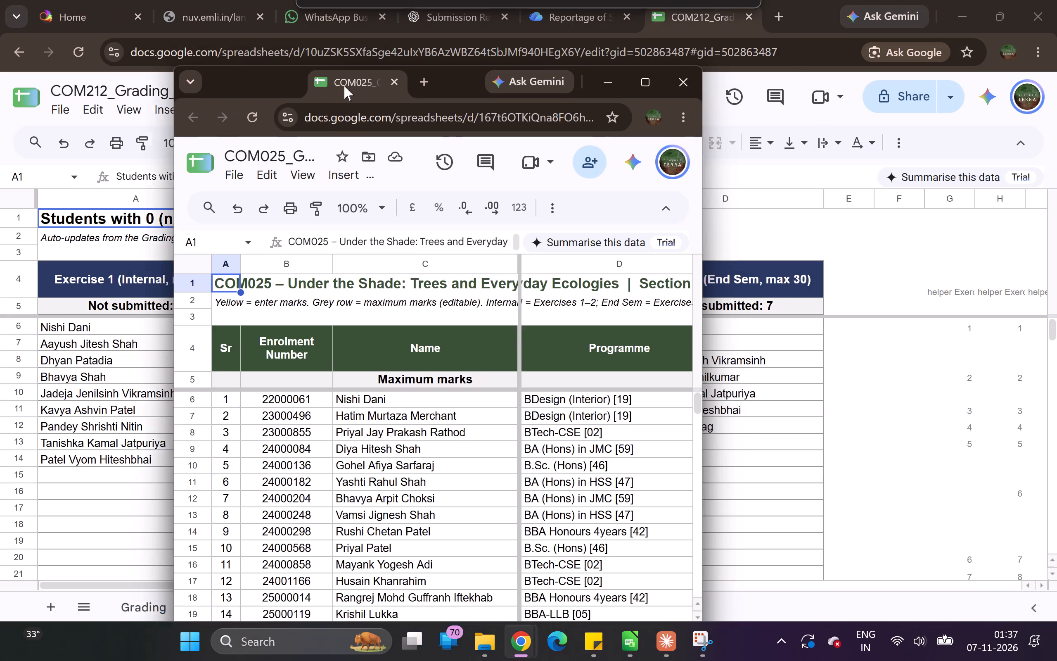
pyautogui.moveTo(344, 86); pyautogui.dragTo(294, 81)
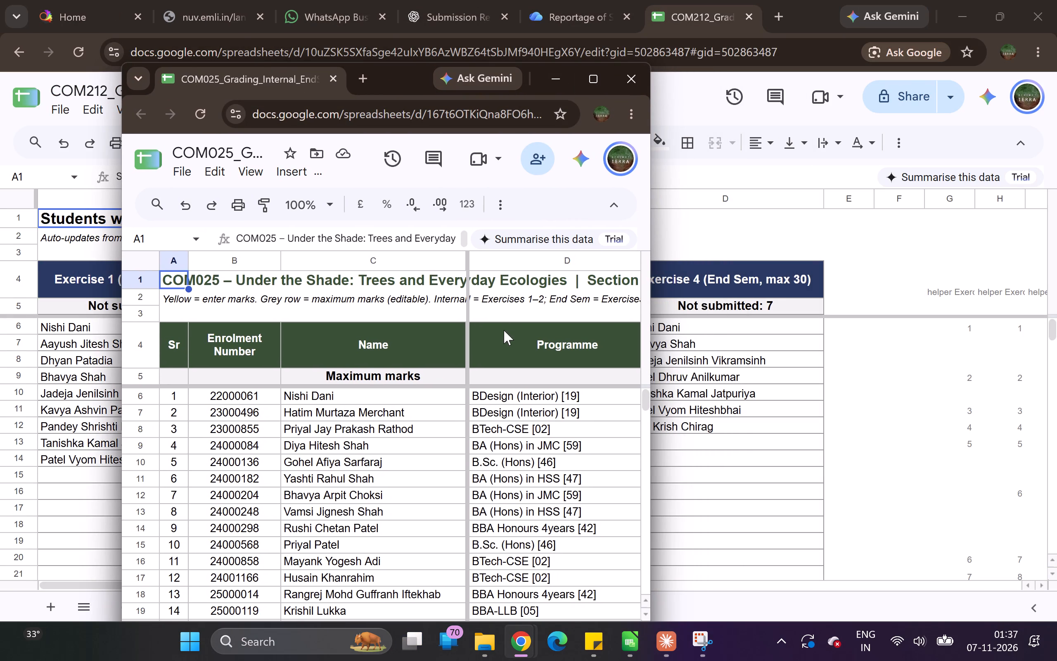
# Hide the Programme column (column D) in the COM025 Grading sheet.
pyautogui.click(520, 260)
pyautogui.rightClick(520, 260)
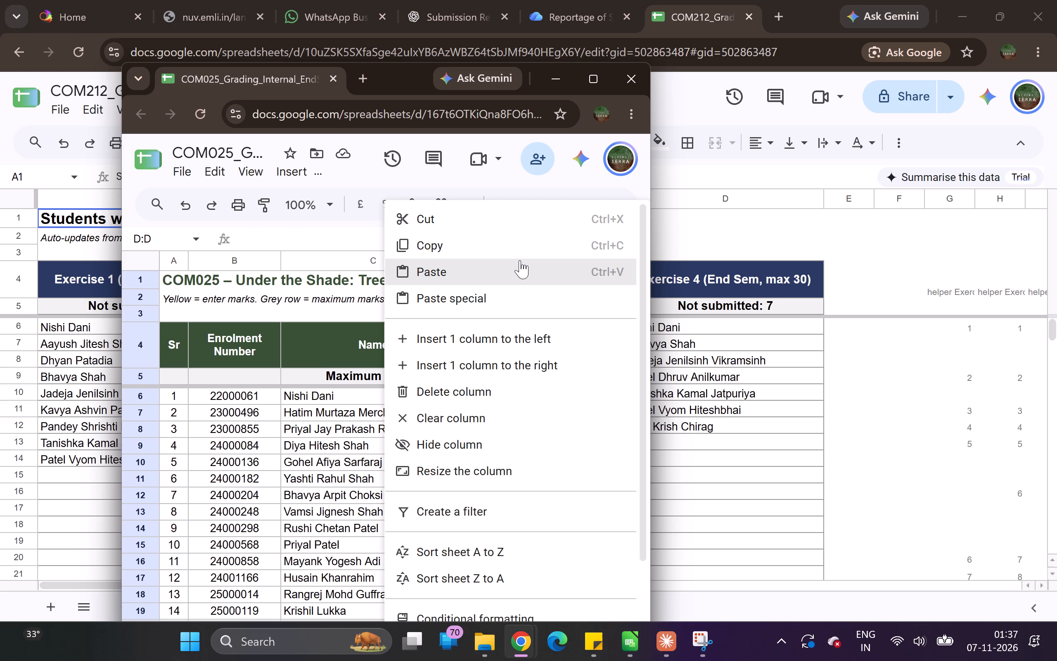
pyautogui.click(484, 443)
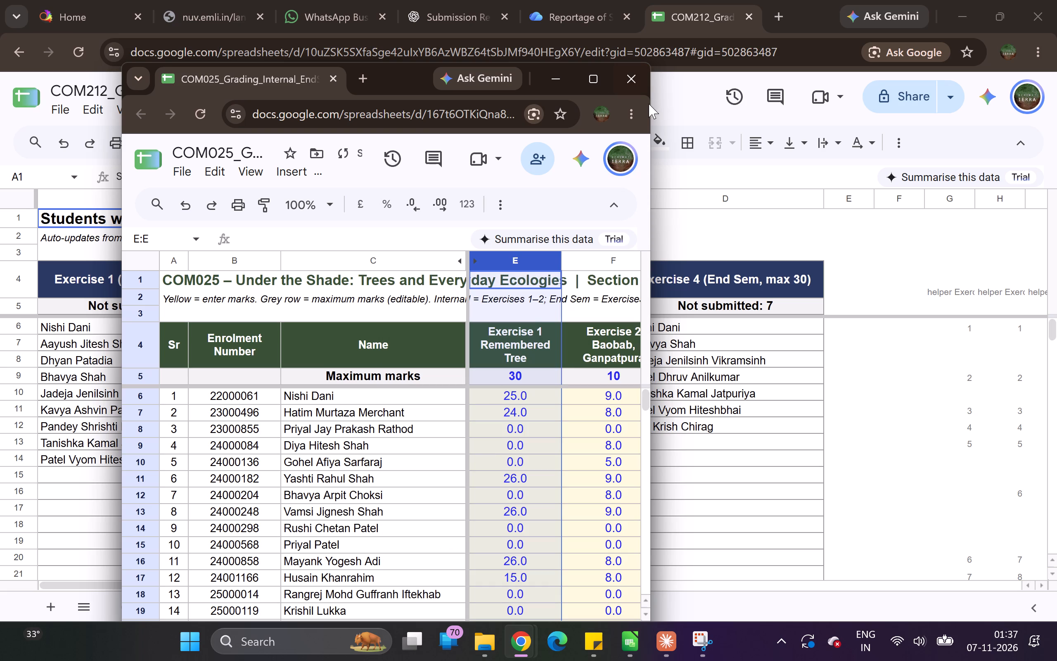
# Dock the COM025 spreadsheet window along the desktop's left side and widen it to about two thirds of the desktop's width.
pyautogui.moveTo(654, 107); pyautogui.dragTo(787, 128)
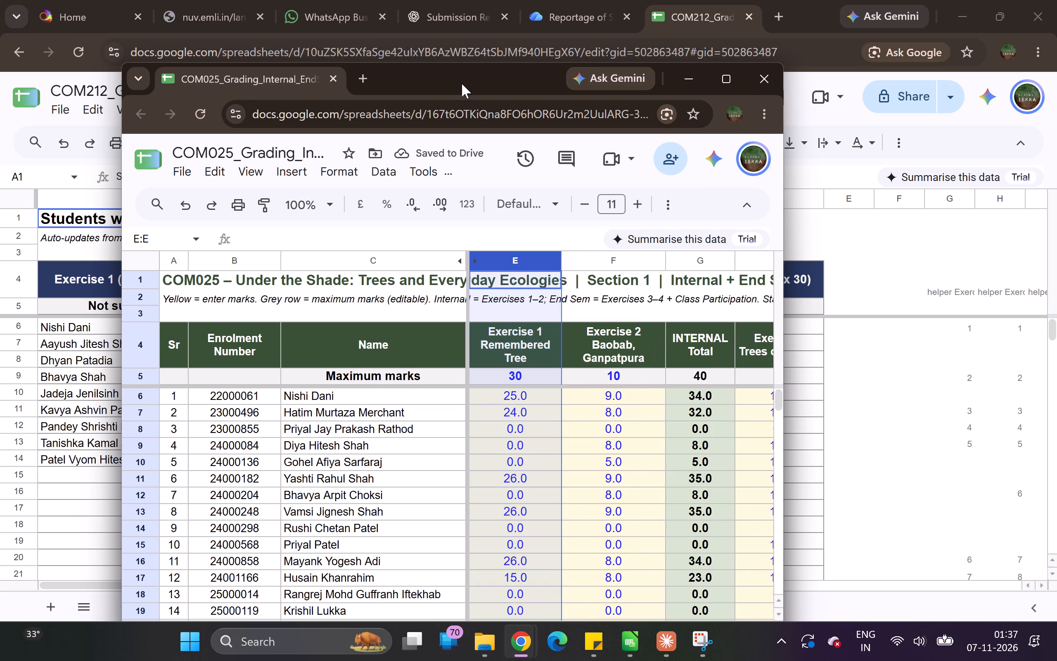
pyautogui.moveTo(462, 86); pyautogui.dragTo(0, 85)
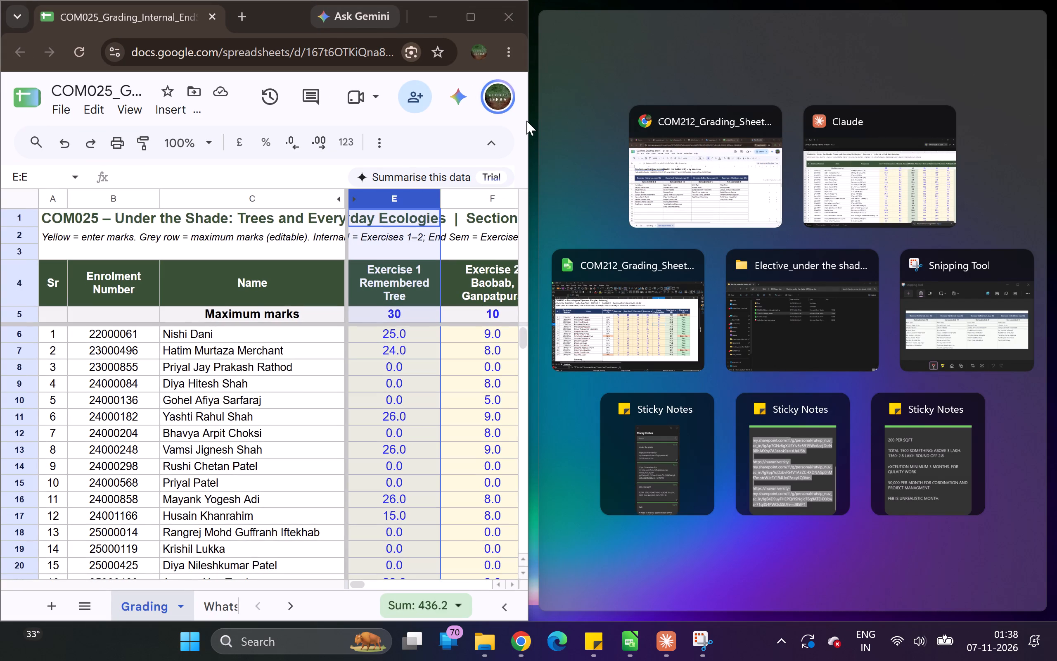
pyautogui.moveTo(532, 123); pyautogui.dragTo(707, 176)
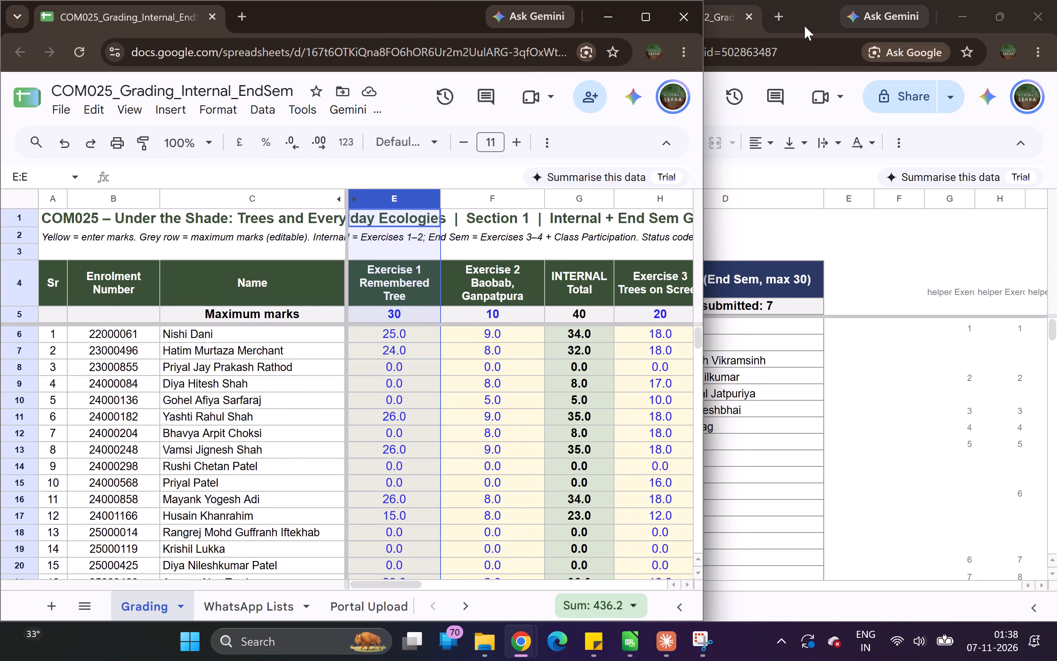
# Return to the COM212 browser window and open the Under the Shade 2026 folder from My files in OneDrive.
pyautogui.click(805, 24)
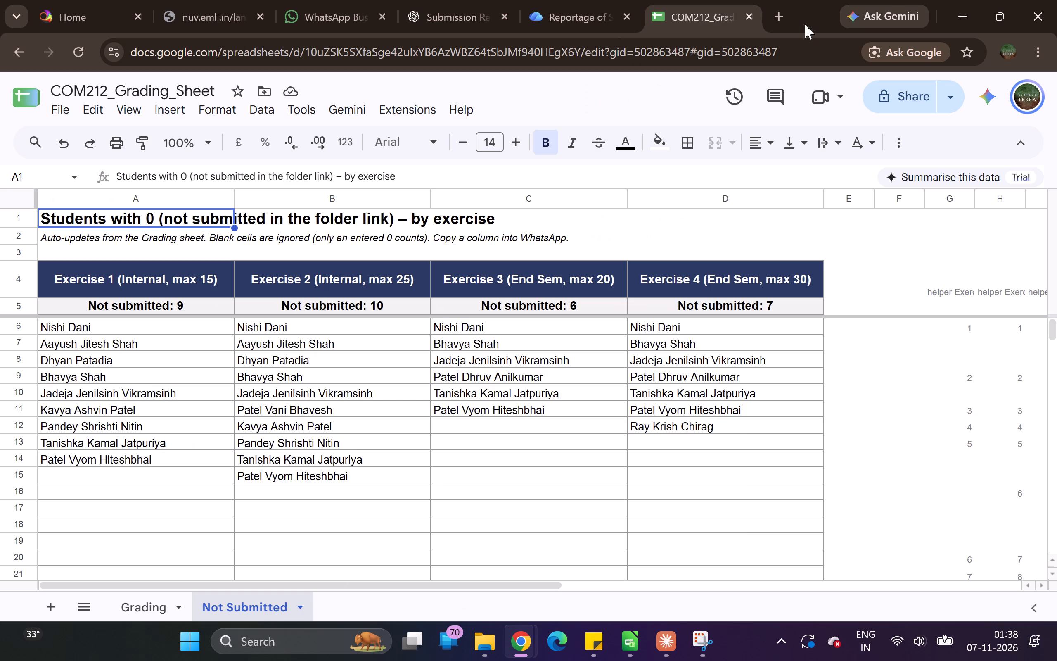
pyautogui.click(569, 17)
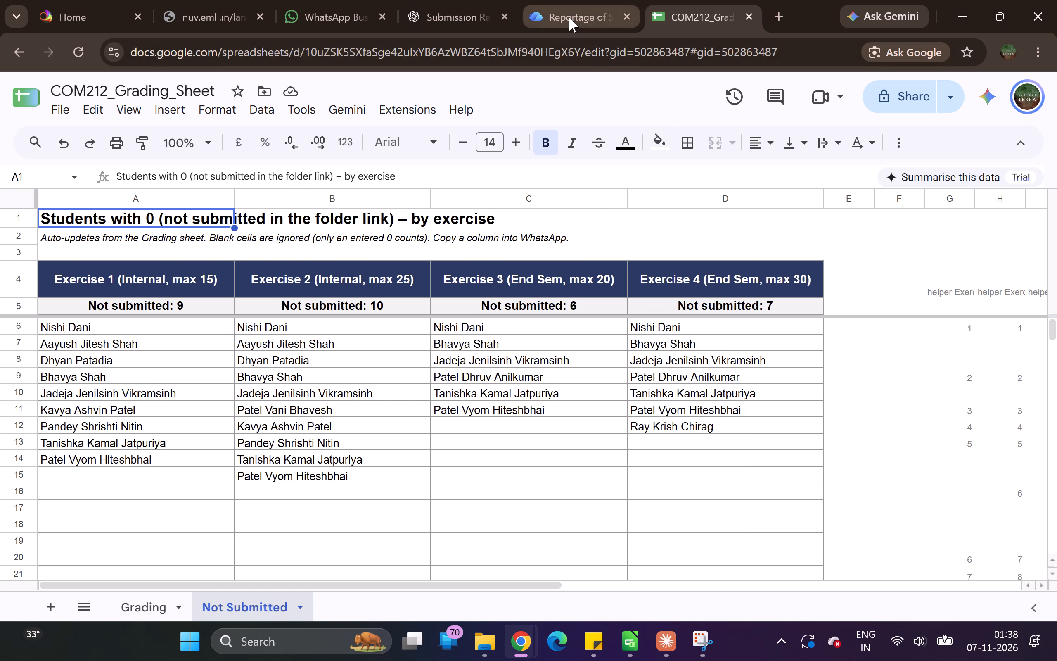
pyautogui.click(220, 129)
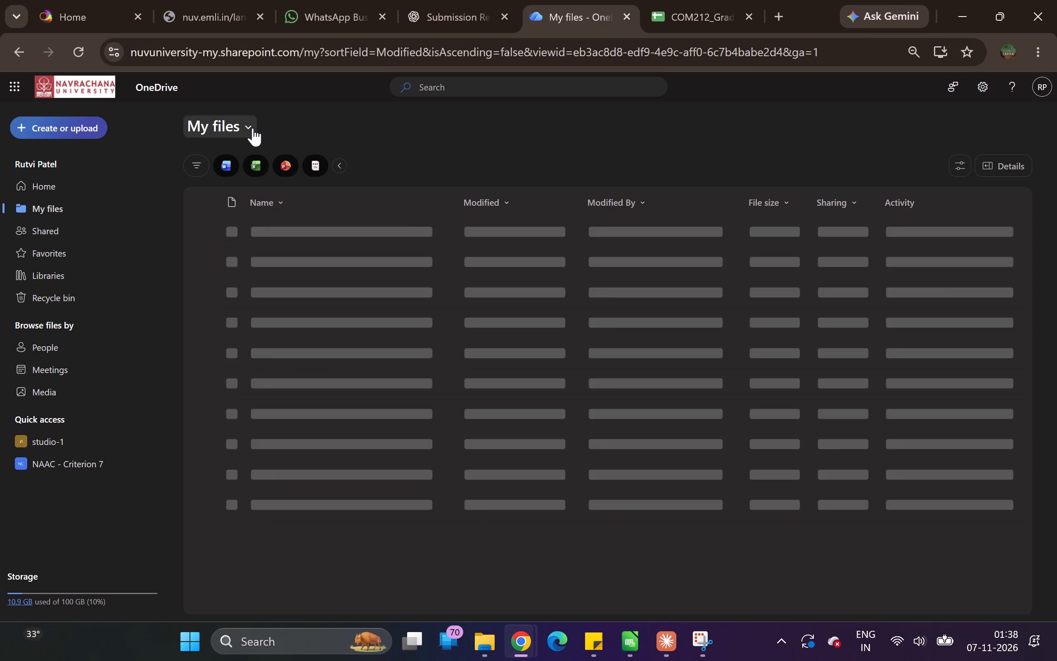
pyautogui.click(296, 295)
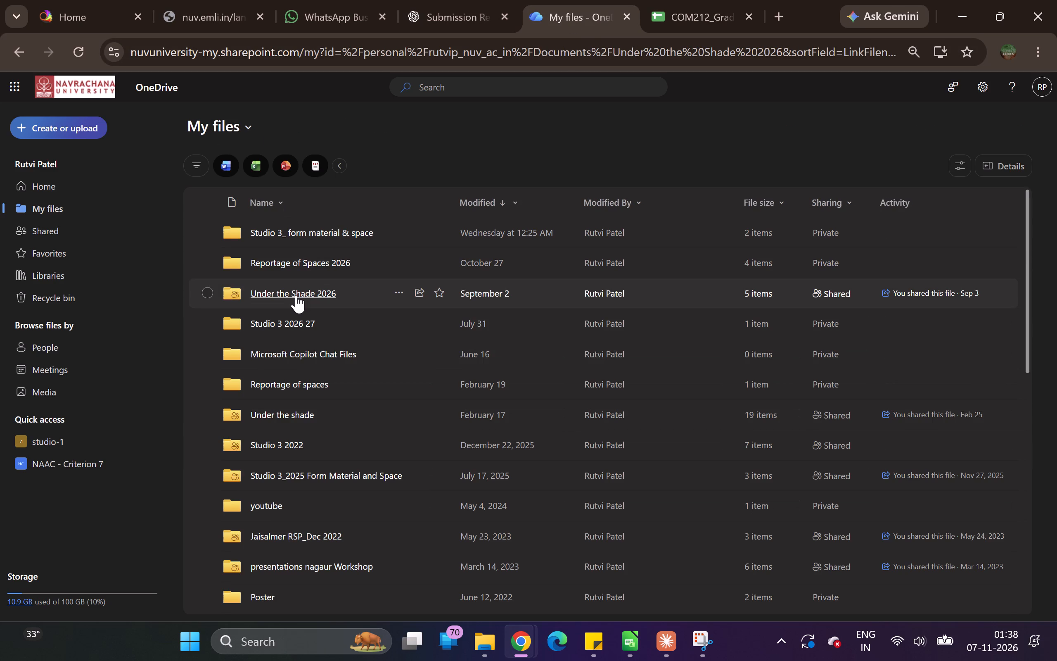
# Separate the OneDrive Under the Shade 2026 page into its own browser window and dock it against the desktop's right side.
pyautogui.moveTo(567, 16); pyautogui.dragTo(810, 25)
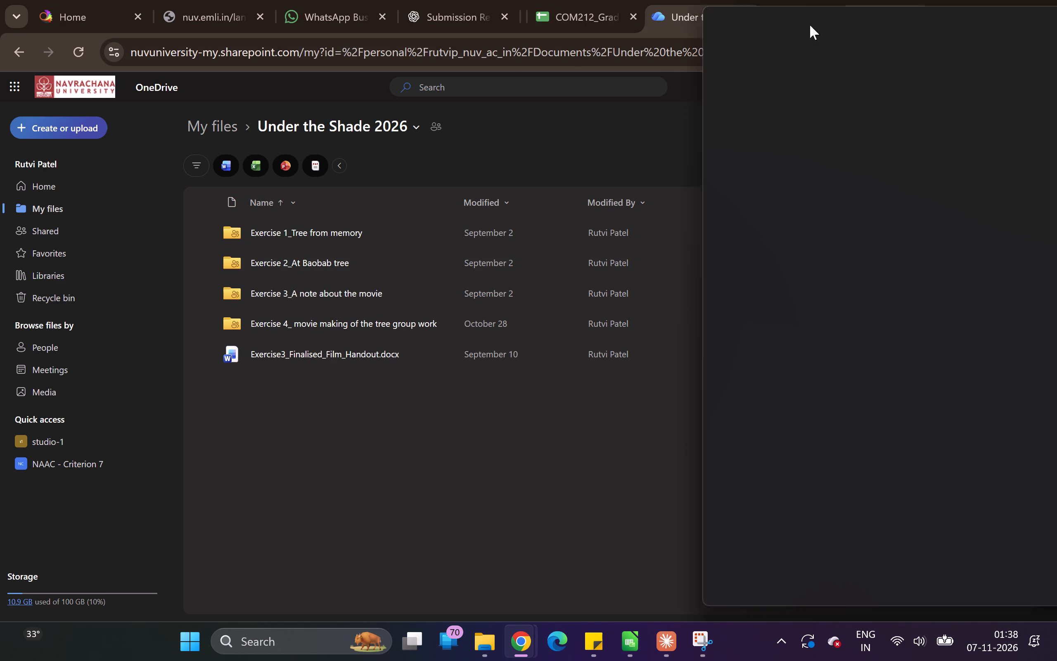
pyautogui.moveTo(810, 25); pyautogui.dragTo(1051, 20)
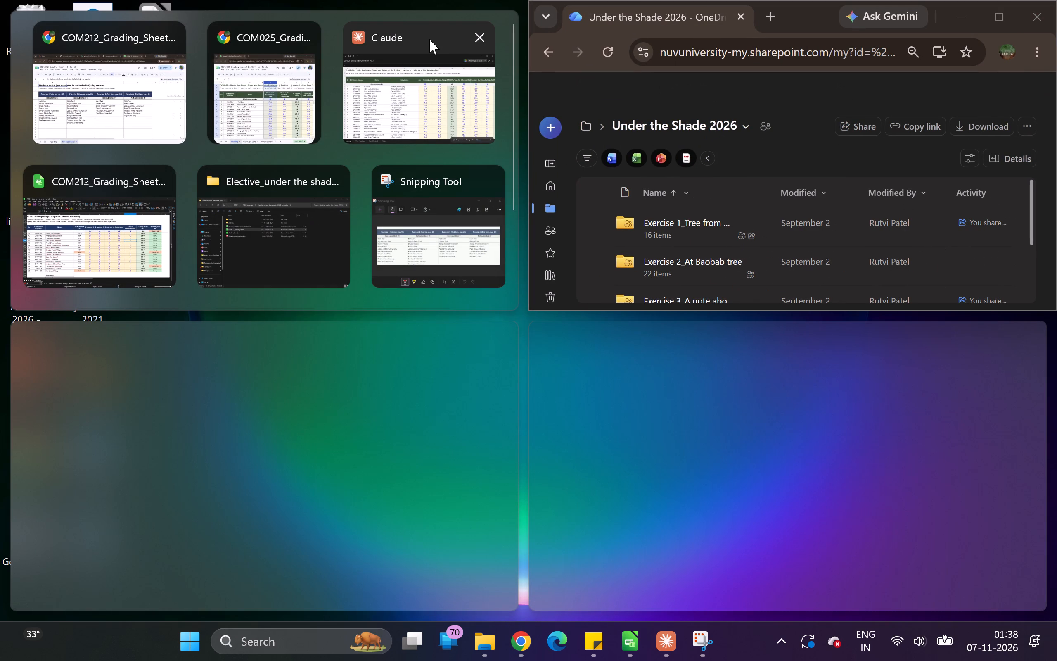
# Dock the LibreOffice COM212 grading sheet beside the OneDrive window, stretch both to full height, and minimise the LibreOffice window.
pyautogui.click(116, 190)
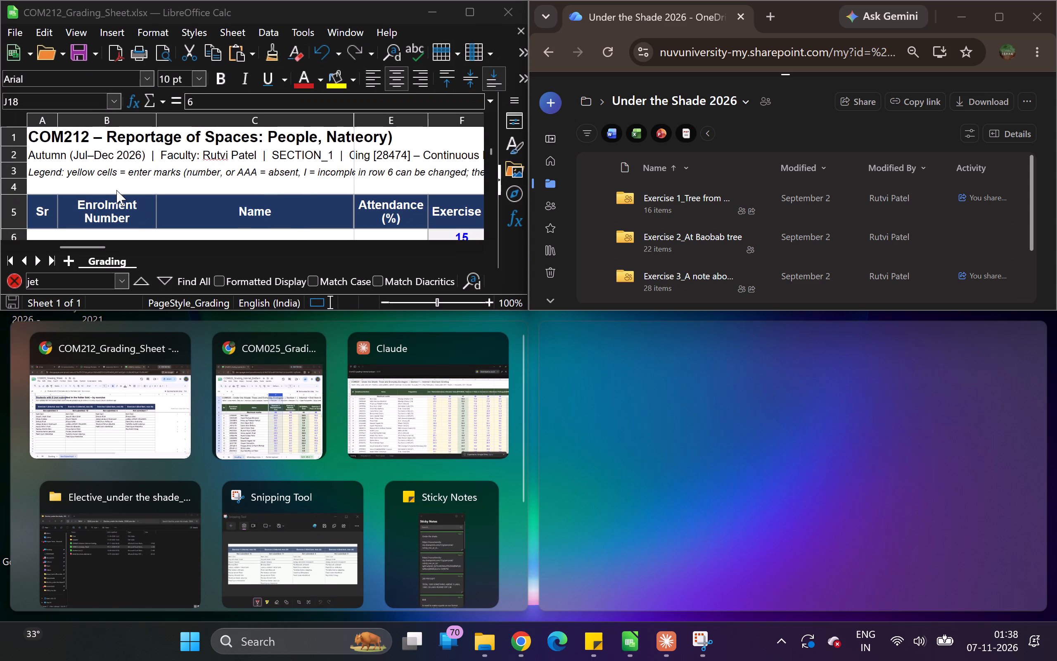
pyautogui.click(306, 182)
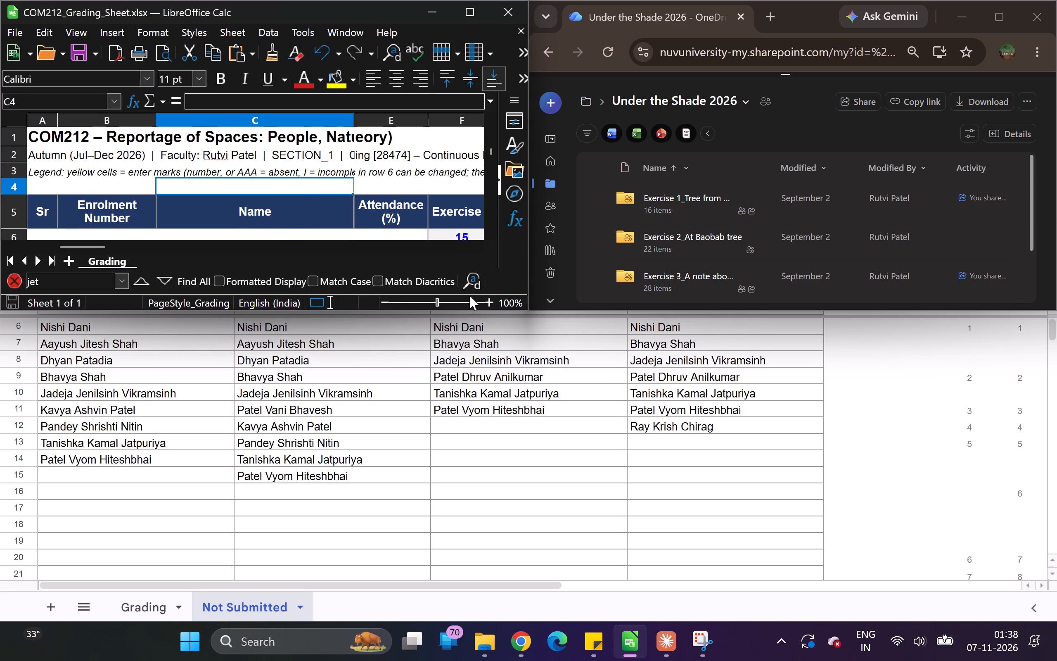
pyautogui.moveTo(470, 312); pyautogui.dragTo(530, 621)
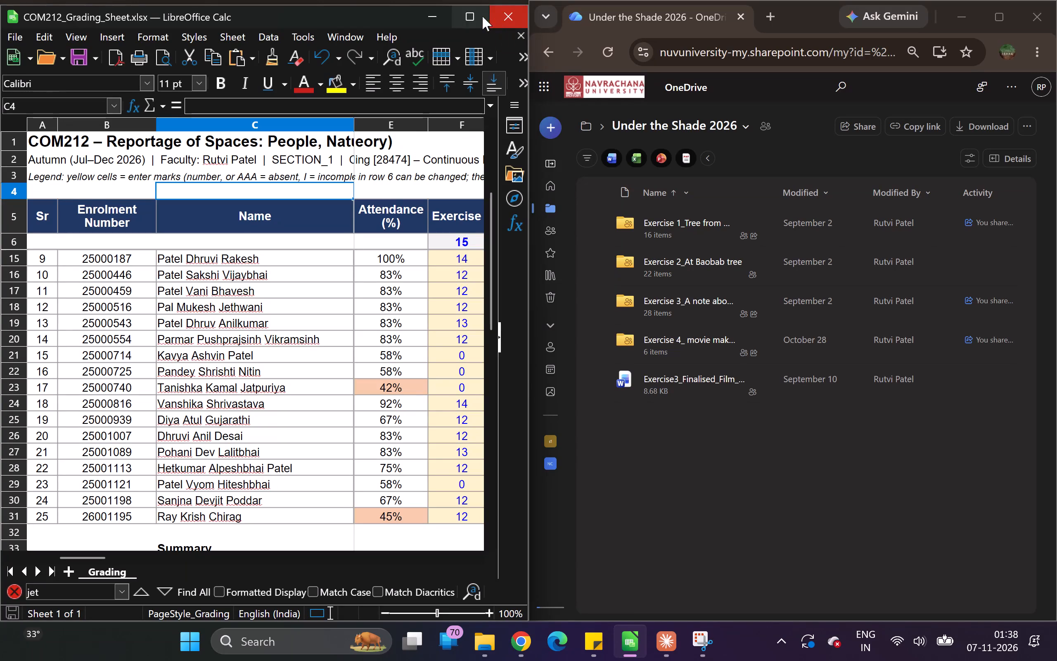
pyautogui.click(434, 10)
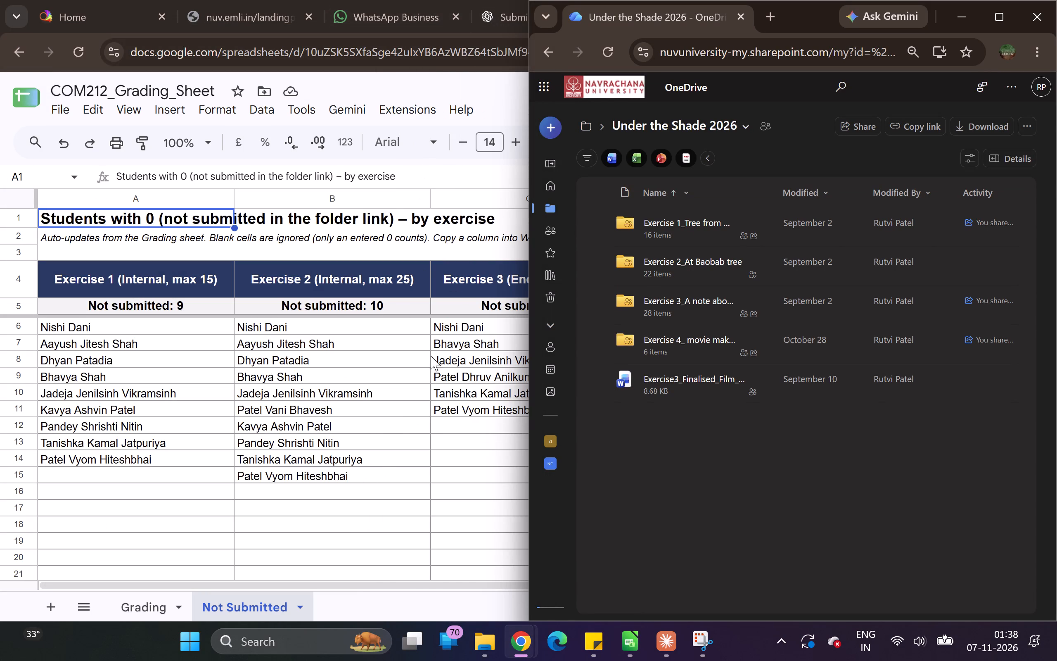
# Dock the OneDrive window in the desktop's upper-right quarter with the COM025 grading sheet beside it, and stretch both to nearly full height.
pyautogui.scroll(1, 427, 360)
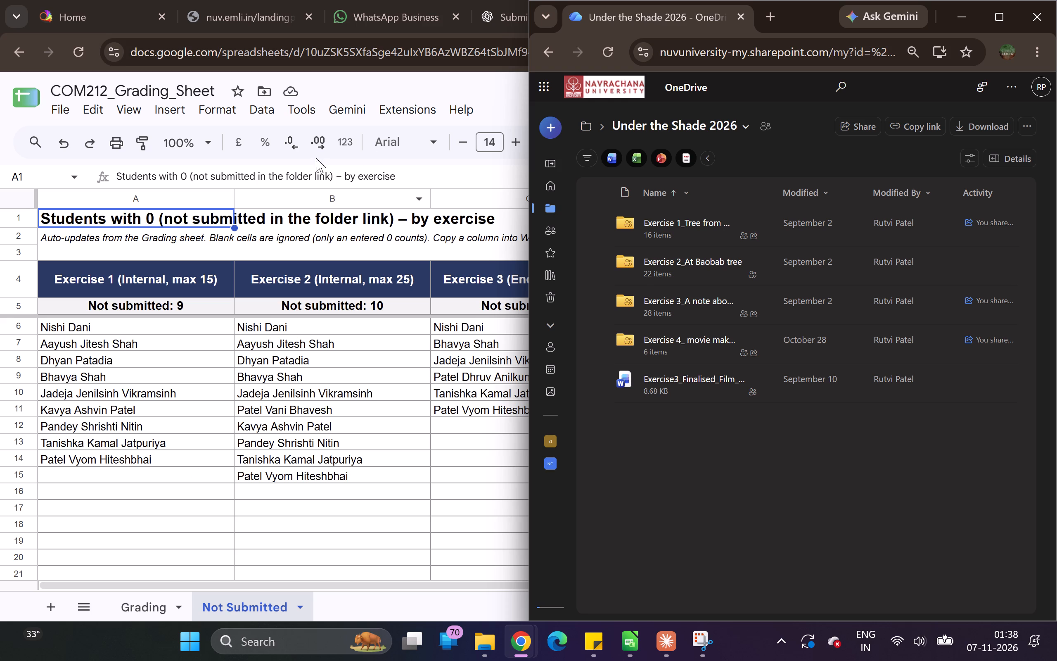
pyautogui.moveTo(797, 21); pyautogui.dragTo(807, 142)
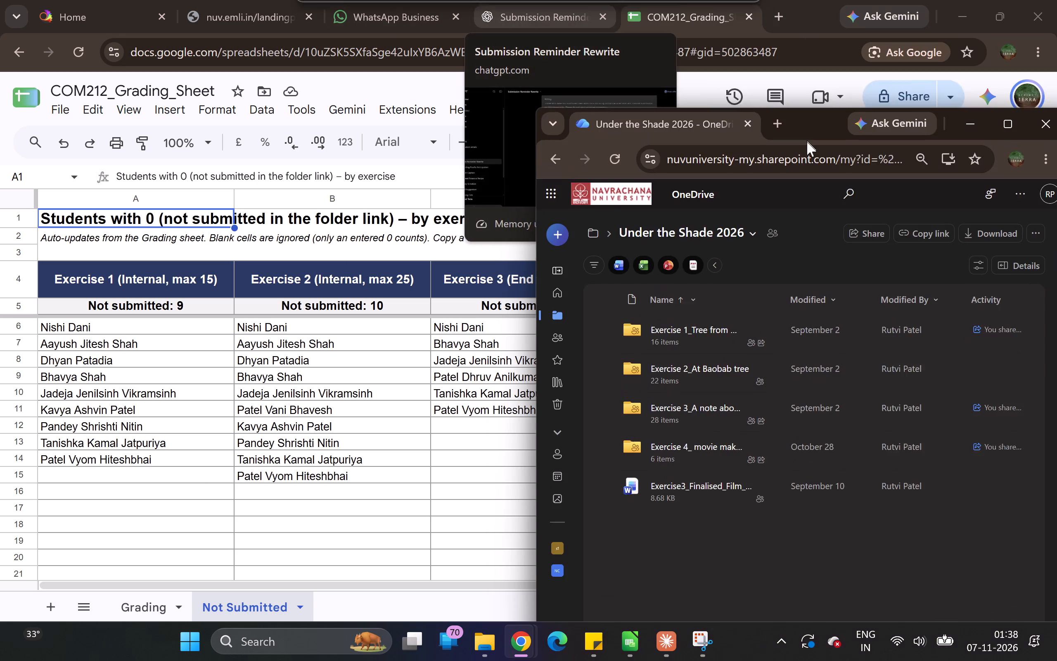
pyautogui.moveTo(807, 142); pyautogui.dragTo(1015, 0)
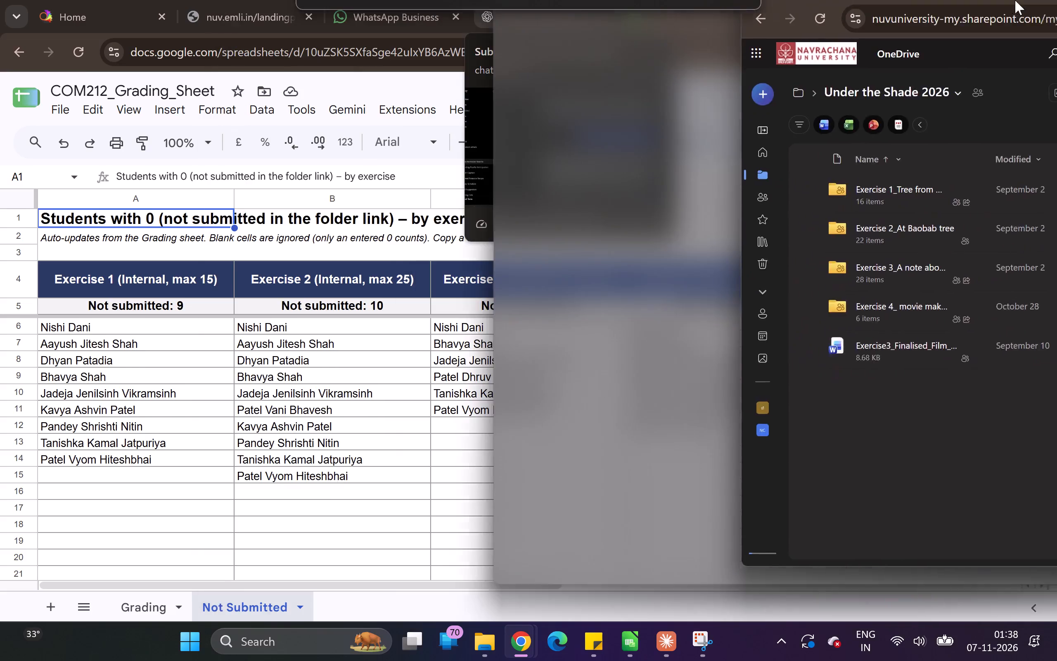
pyautogui.moveTo(1015, 0); pyautogui.dragTo(1048, 0)
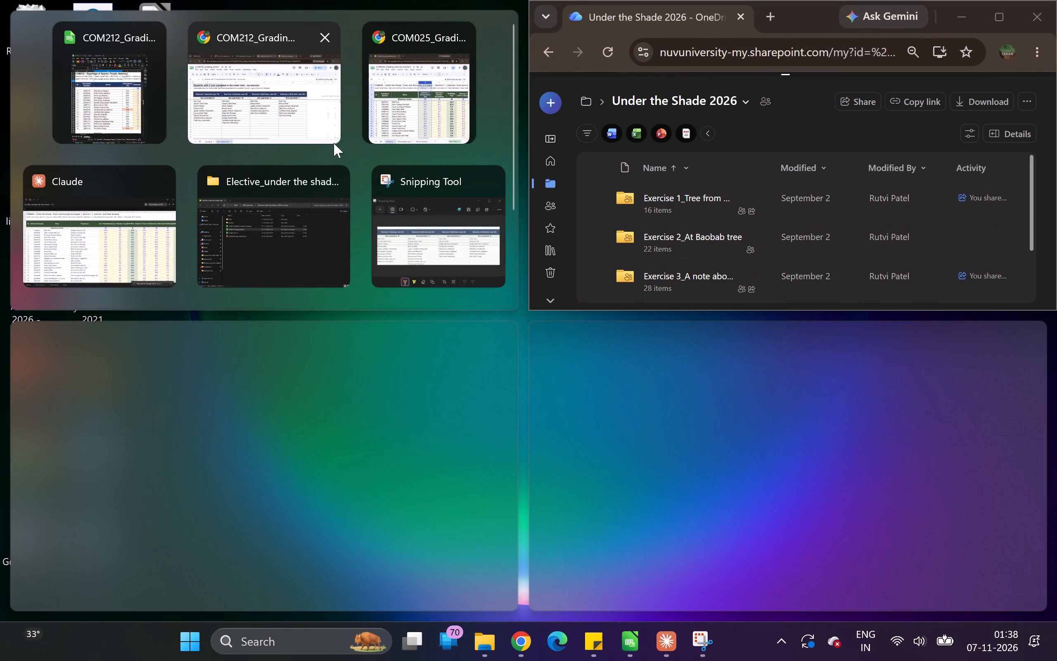
pyautogui.click(425, 85)
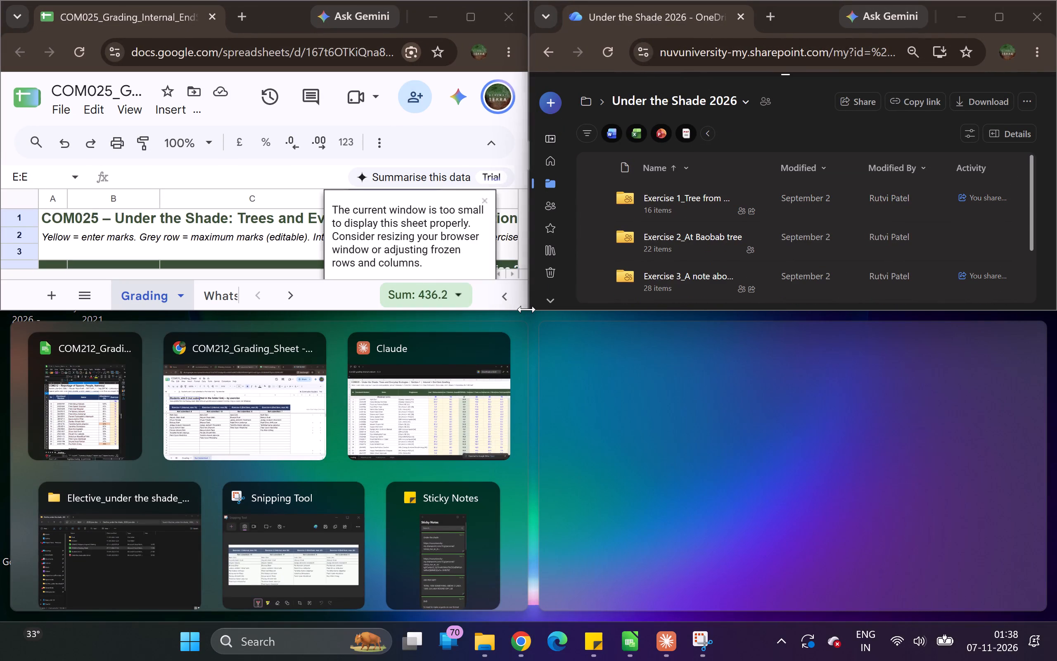
pyautogui.moveTo(518, 313); pyautogui.dragTo(574, 608)
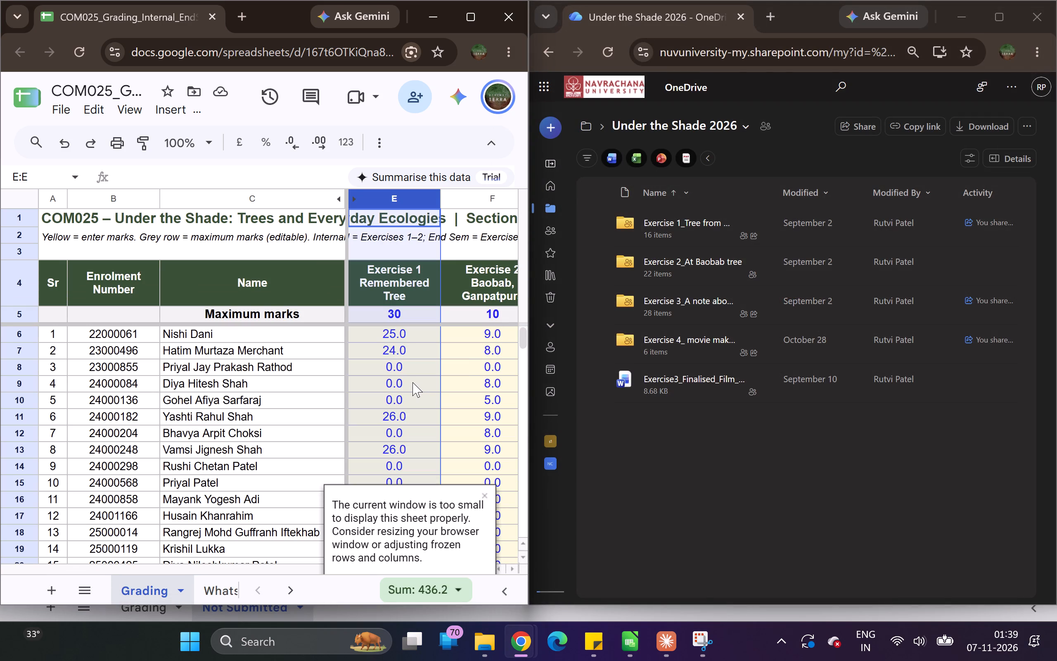
# Open the Exercise 1_Tree from memory folder in OneDrive and go into its Ex 1 Final submission in pdf format only subfolder.
pyautogui.click(716, 511)
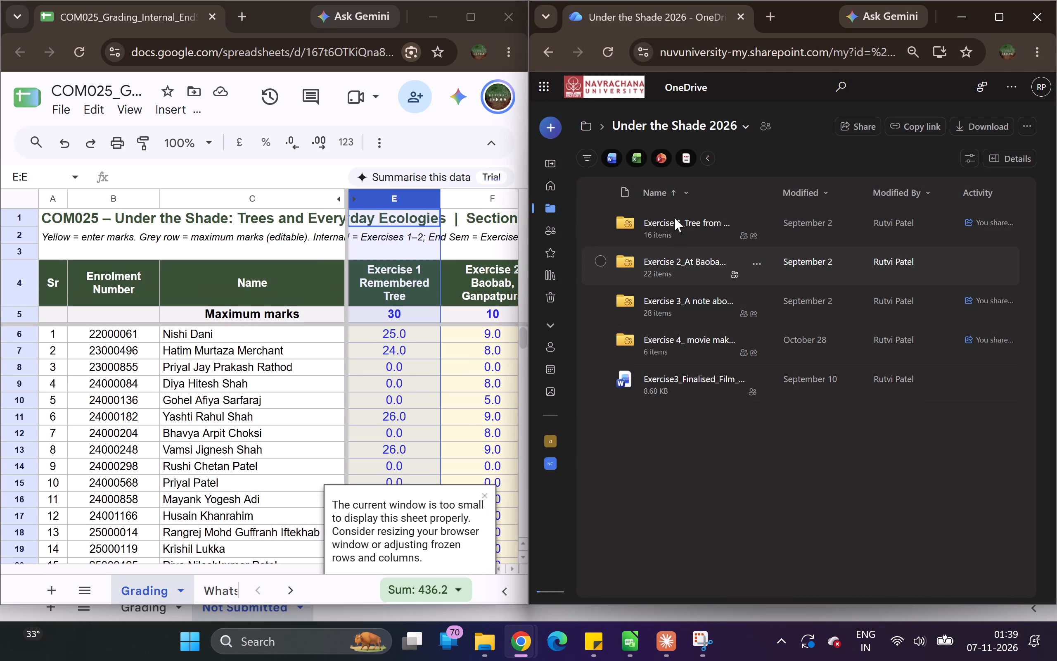
pyautogui.doubleClick(680, 235)
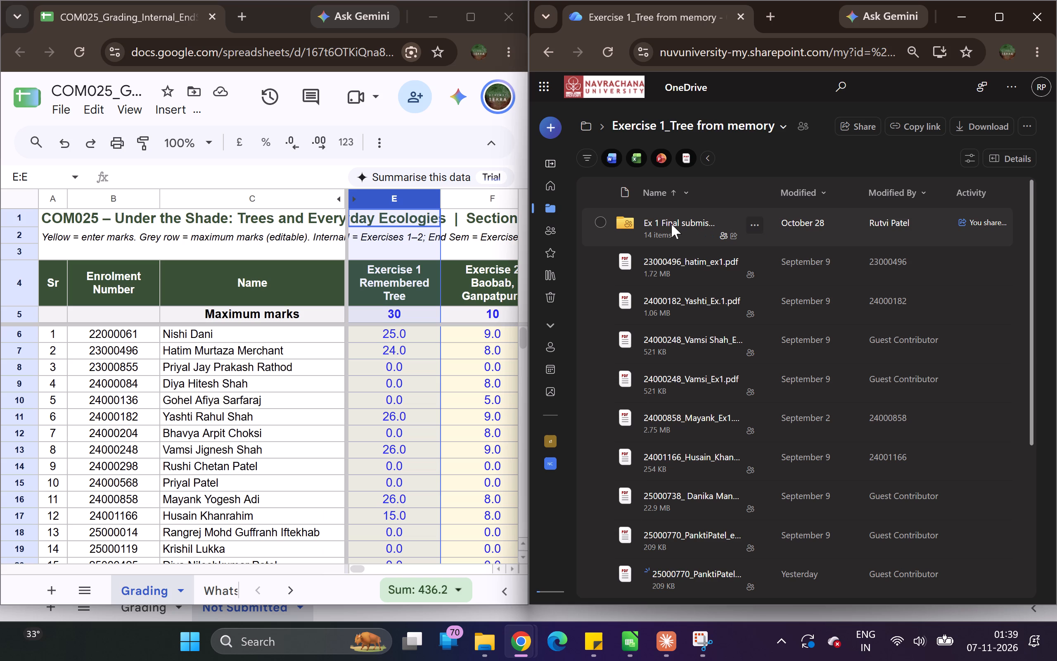
pyautogui.doubleClick(671, 224)
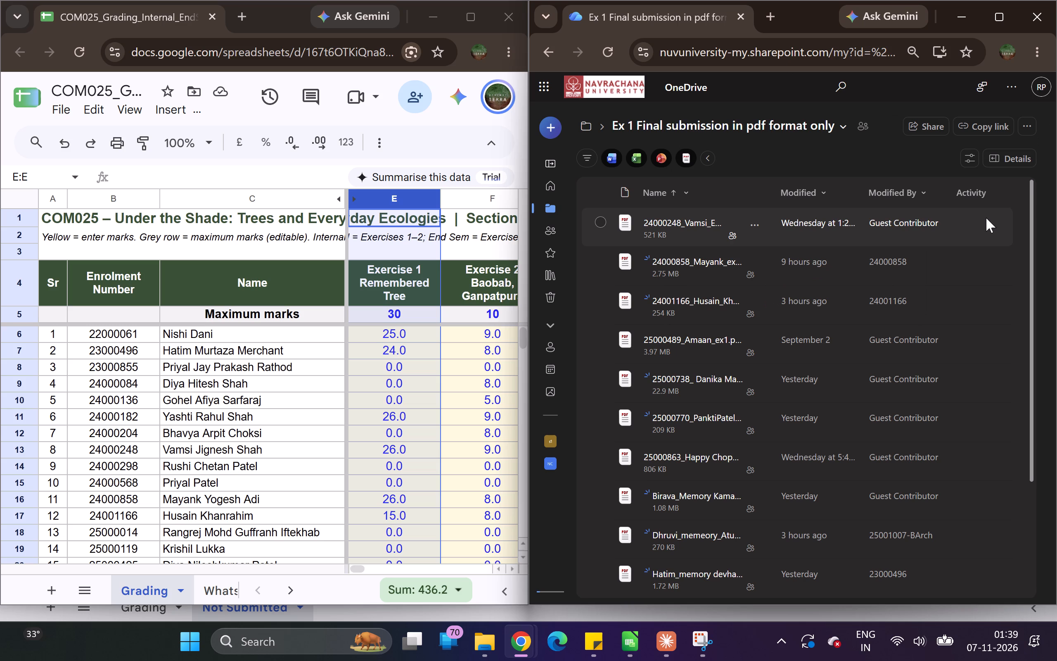
pyautogui.click(1020, 234)
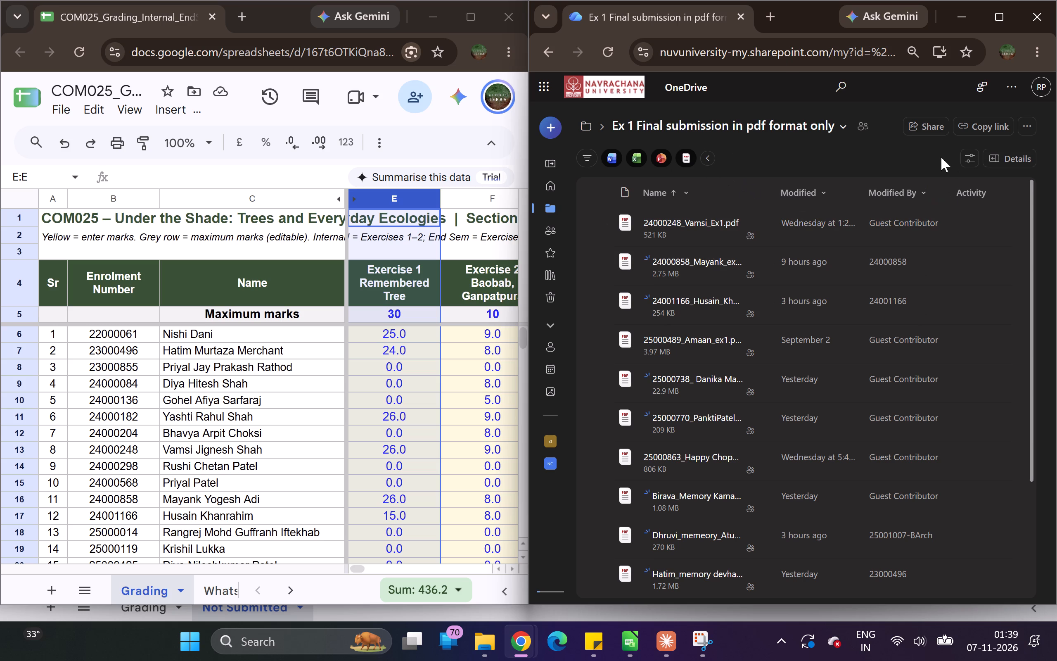
# Sort the Exercise 1 submission PDFs by modified date, newest first, and look through the files.
pyautogui.click(807, 190)
pyautogui.click(830, 242)
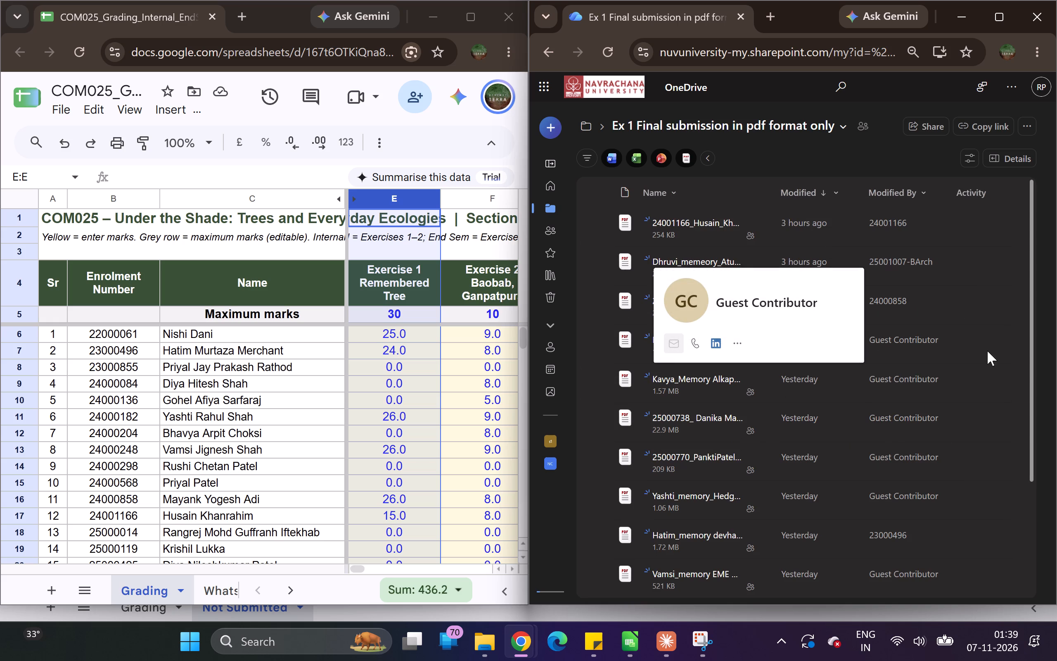
pyautogui.click(1017, 301)
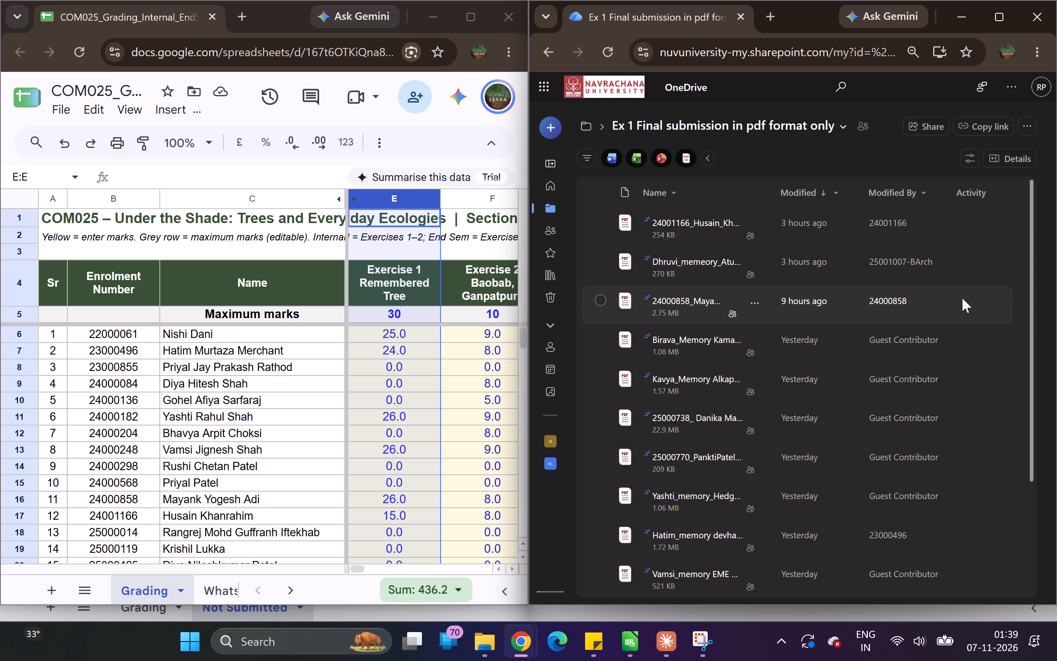
pyautogui.scroll(2, 962, 298)
pyautogui.scroll(-3, 962, 298)
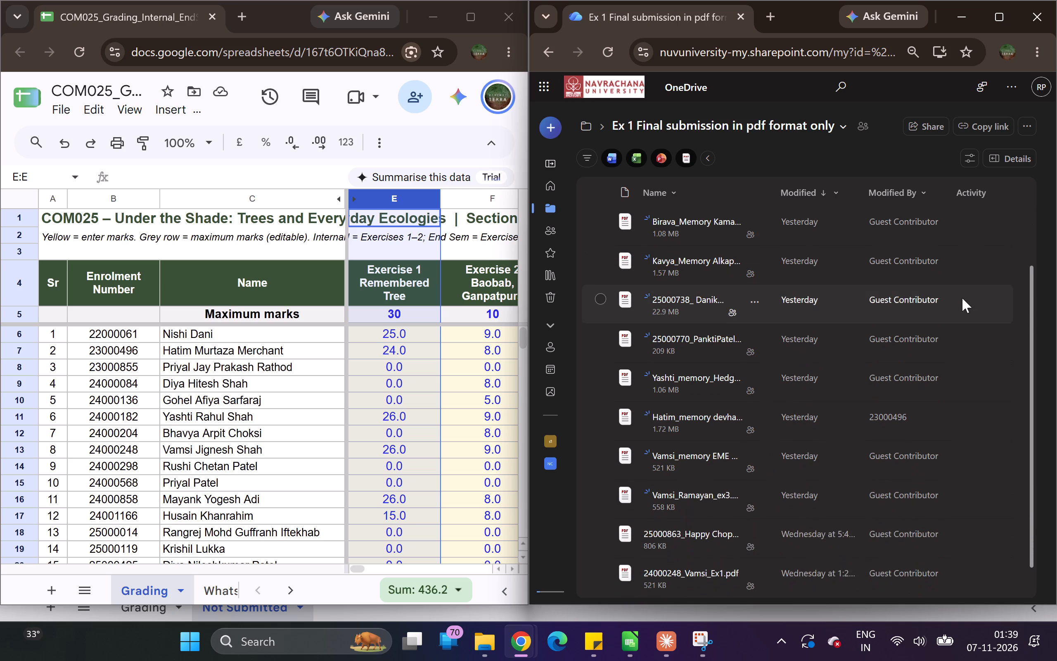
pyautogui.scroll(-2, 962, 298)
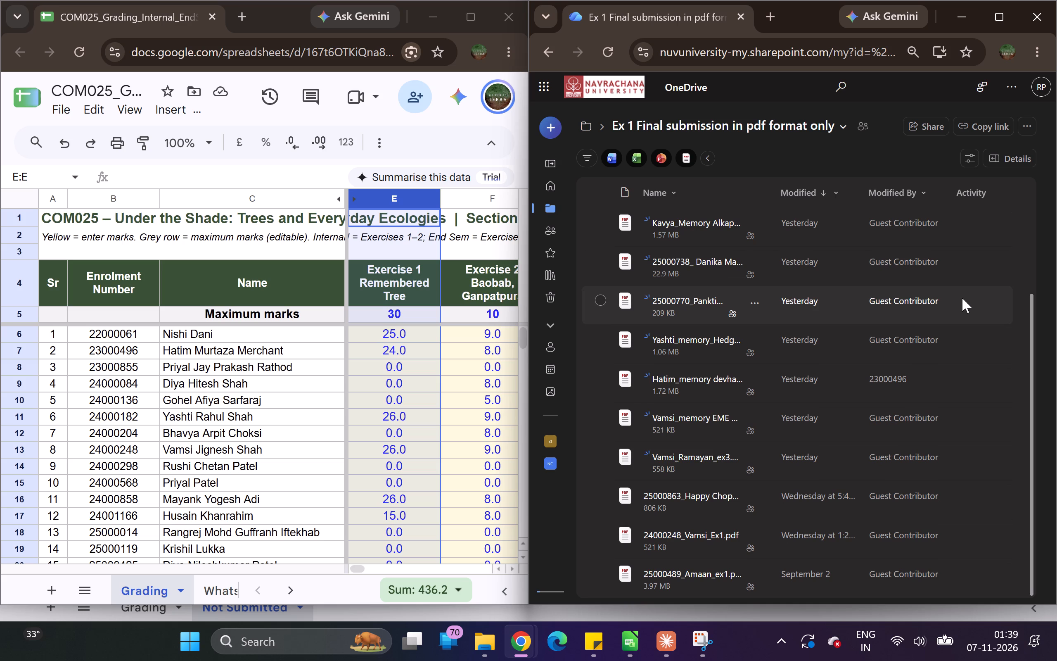
# Open the WhatsApp Lists sheet, widen the spreadsheet window, and examine the Exercise 1 – Remembered Tree message listing students without submissions.
pyautogui.click(220, 590)
pyautogui.scroll(-1, 325, 330)
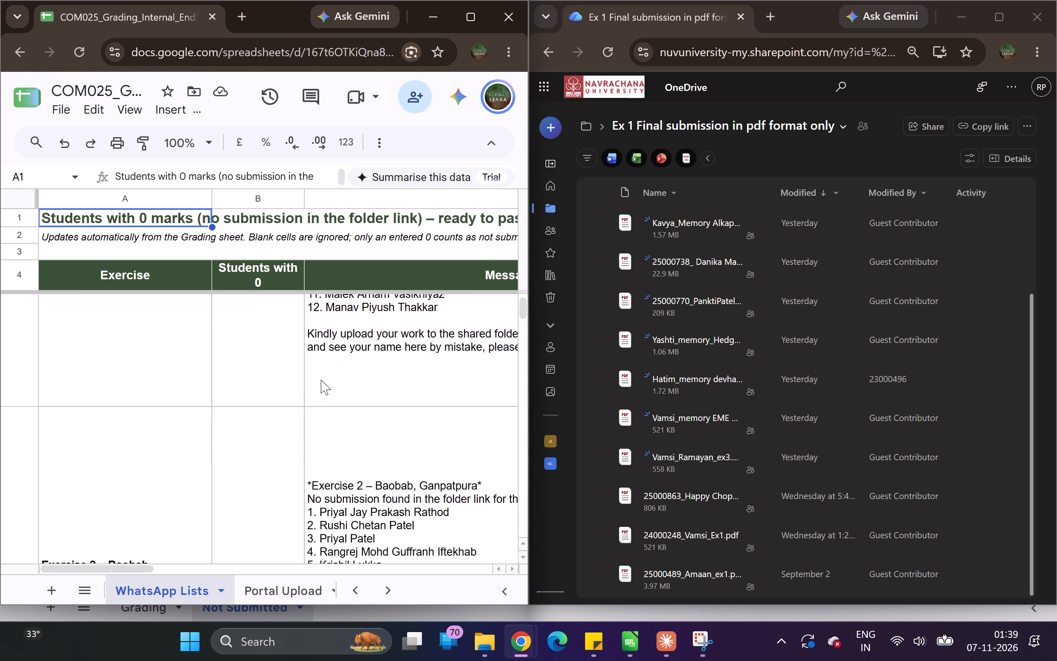
pyautogui.scroll(3, 321, 380)
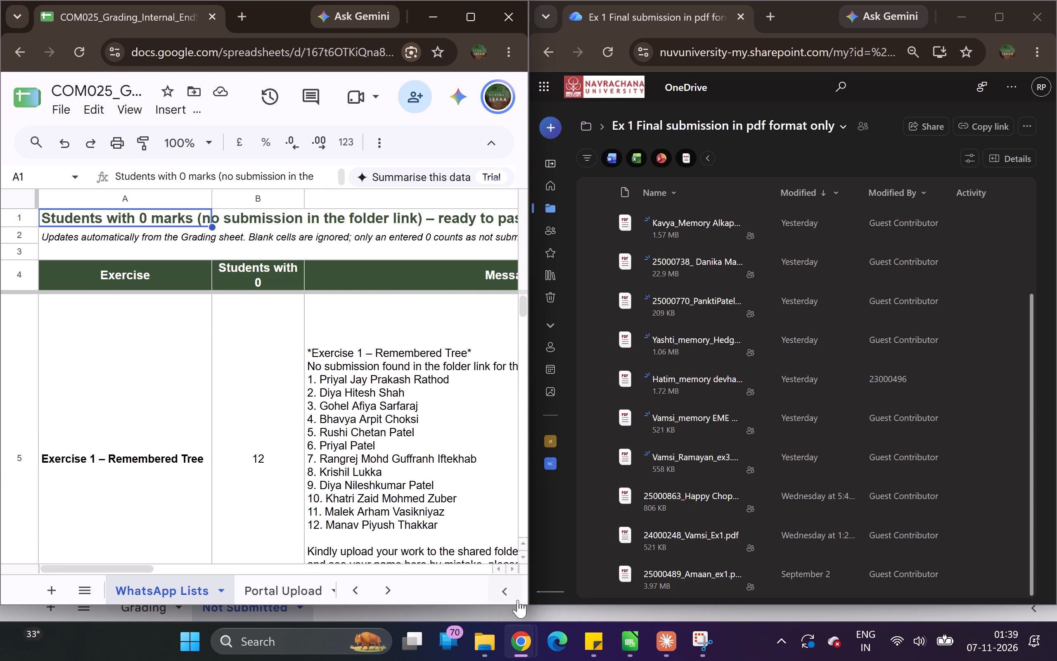
pyautogui.moveTo(531, 591); pyautogui.dragTo(668, 585)
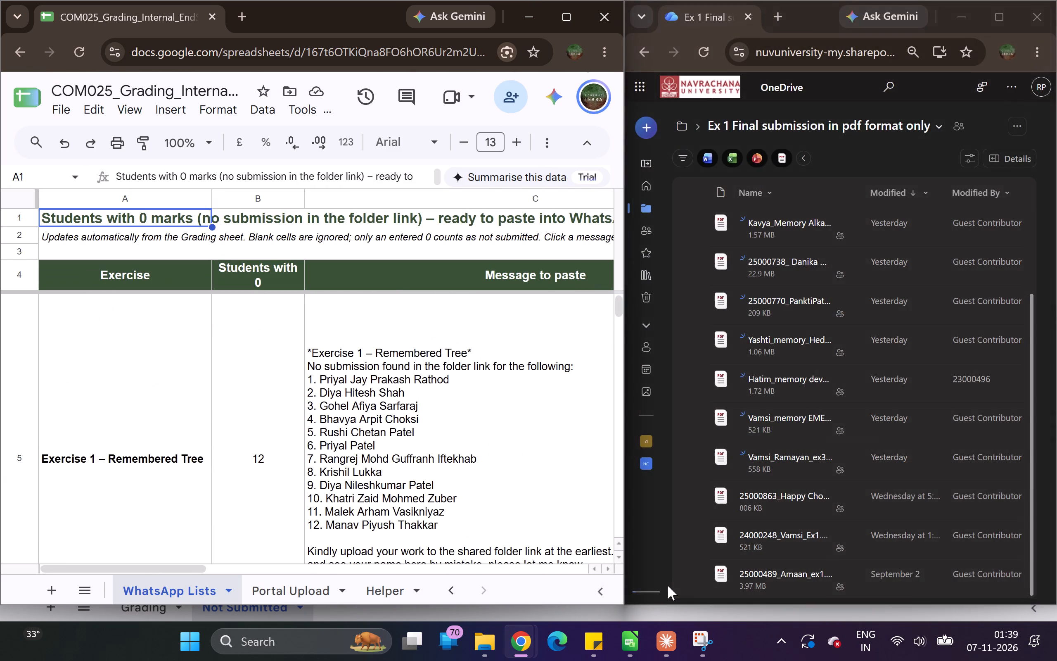
pyautogui.scroll(1, 445, 397)
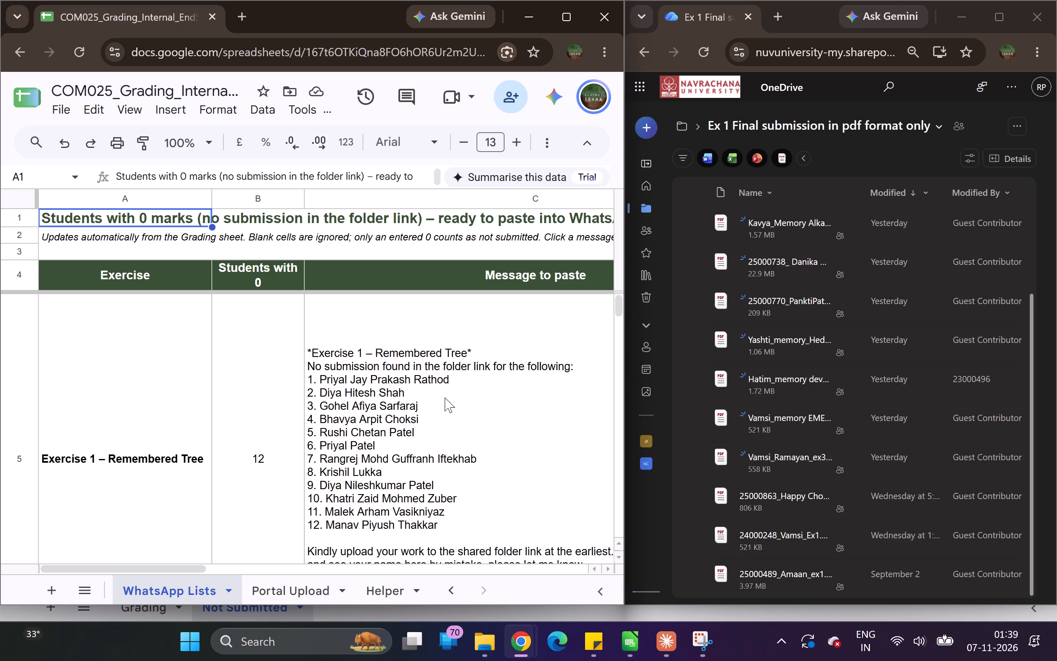
pyautogui.scroll(1, 445, 397)
pyautogui.scroll(-1, 445, 397)
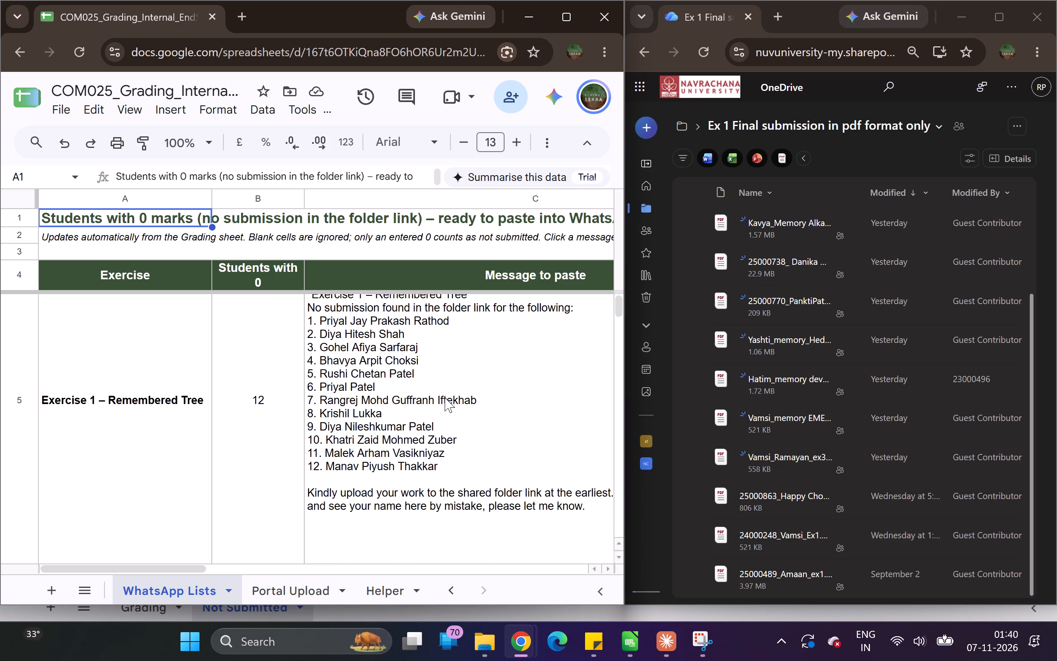
pyautogui.scroll(-1, 445, 397)
pyautogui.scroll(2, 445, 397)
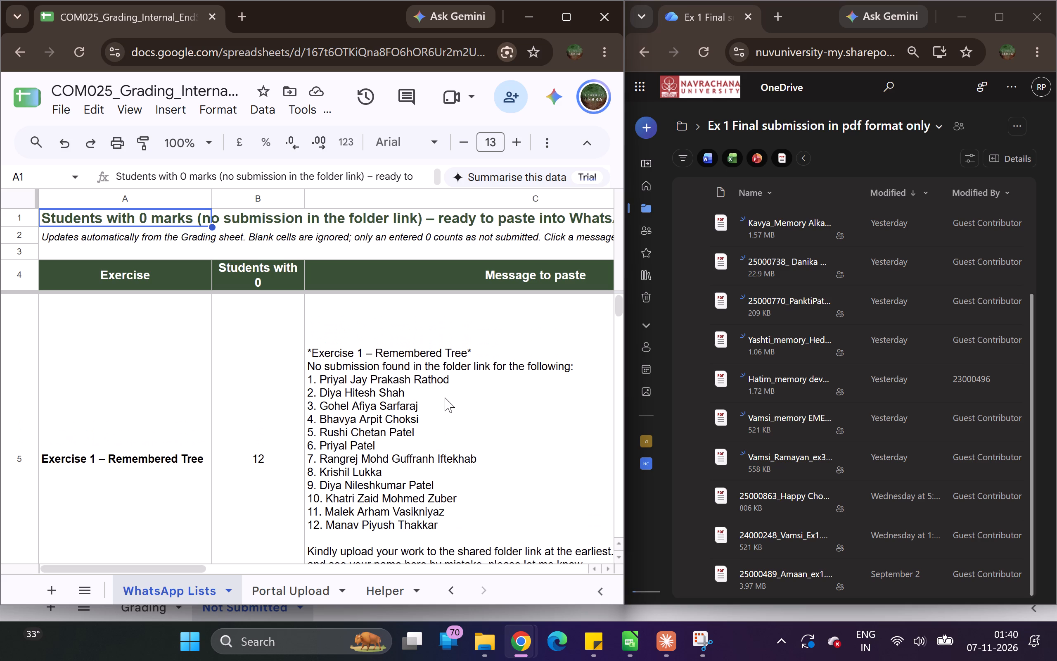
# Review the Exercise 1 – Remembered Tree message in the WhatsApp Lists sheet against the submitted files in OneDrive.
pyautogui.hscroll(-2, 445, 397)
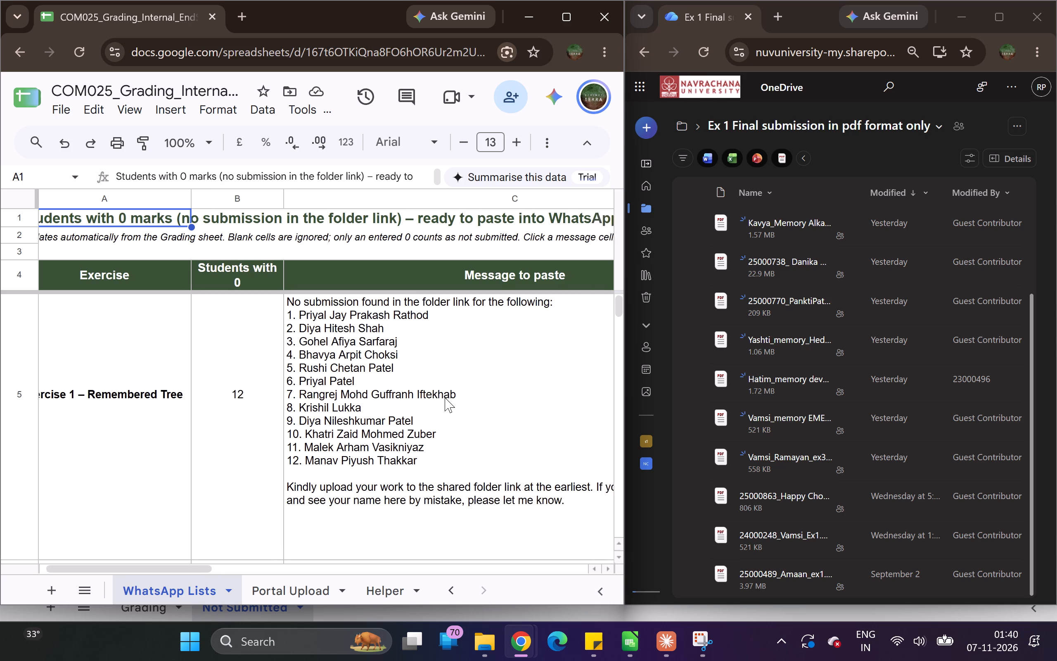
pyautogui.hscroll(-4, 445, 397)
pyautogui.hscroll(4, 445, 397)
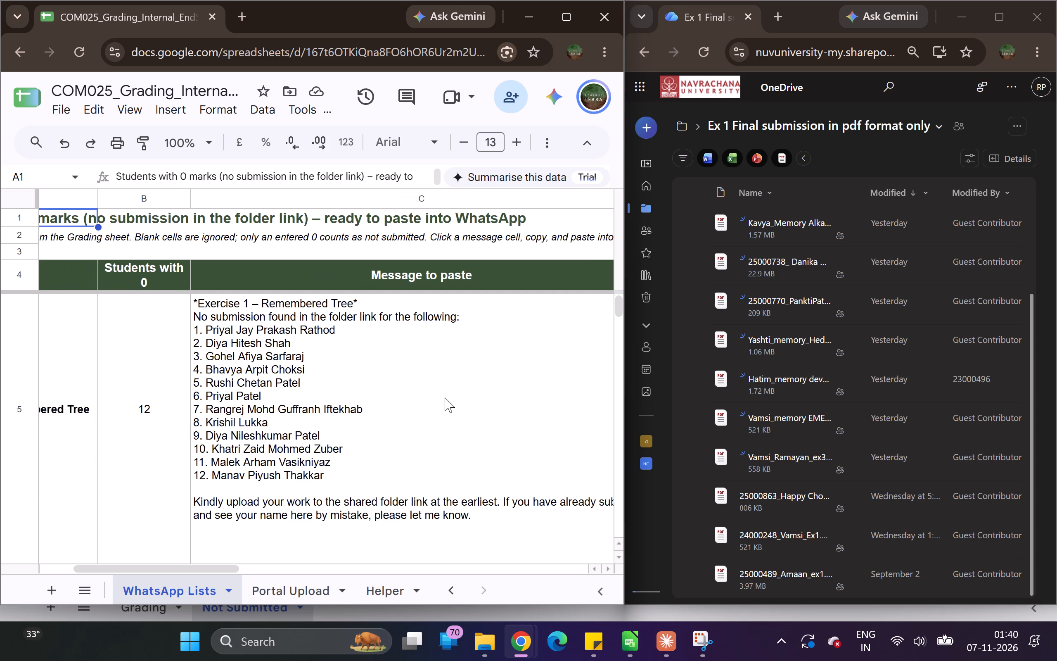
pyautogui.scroll(3, 822, 311)
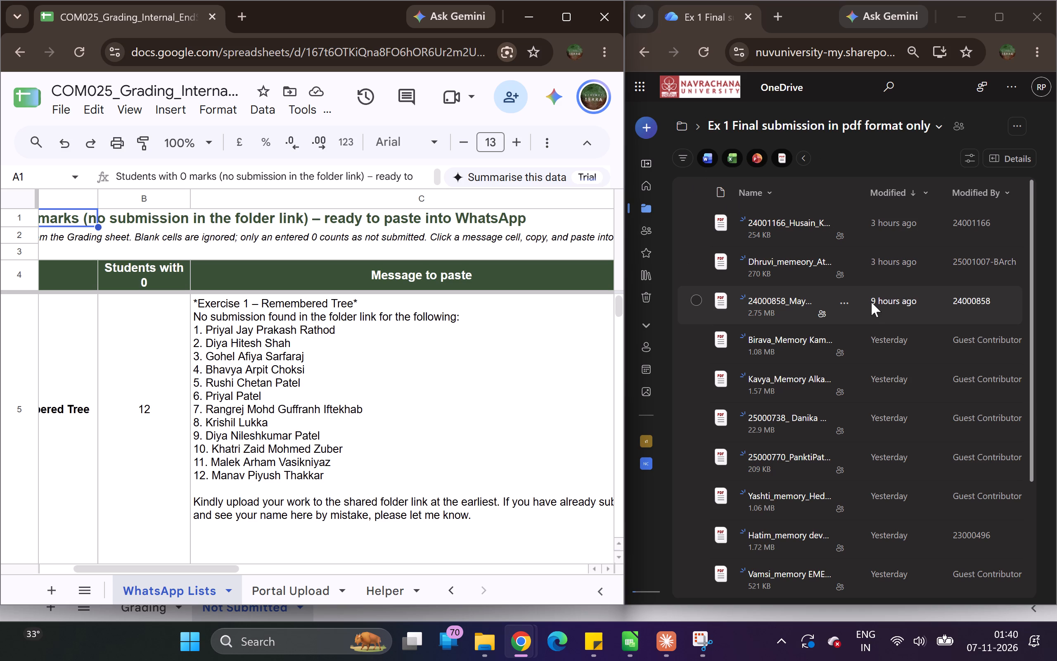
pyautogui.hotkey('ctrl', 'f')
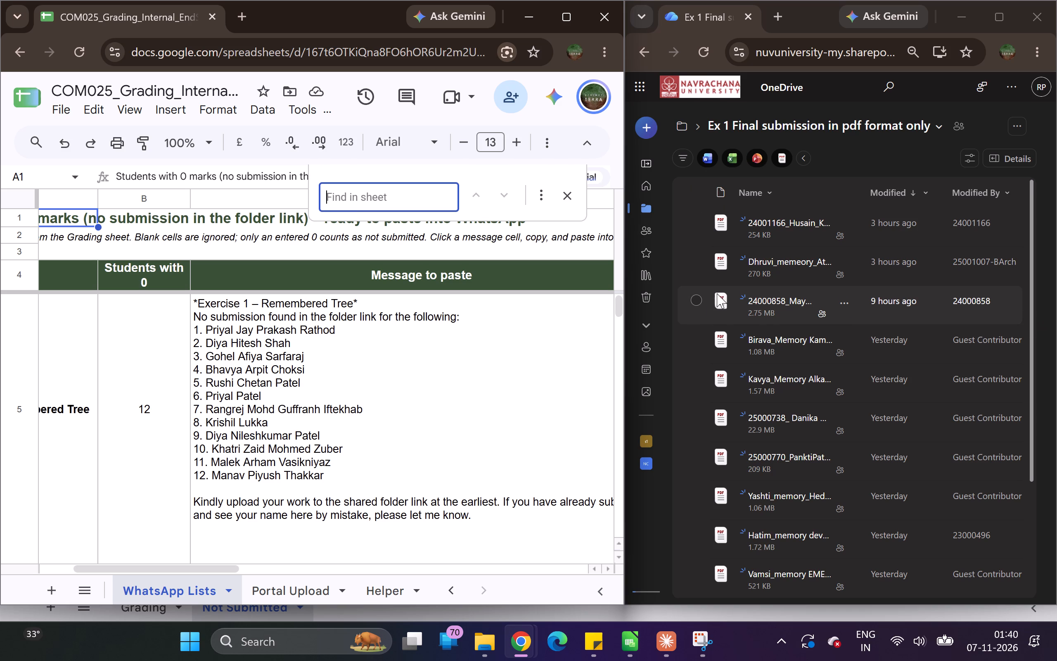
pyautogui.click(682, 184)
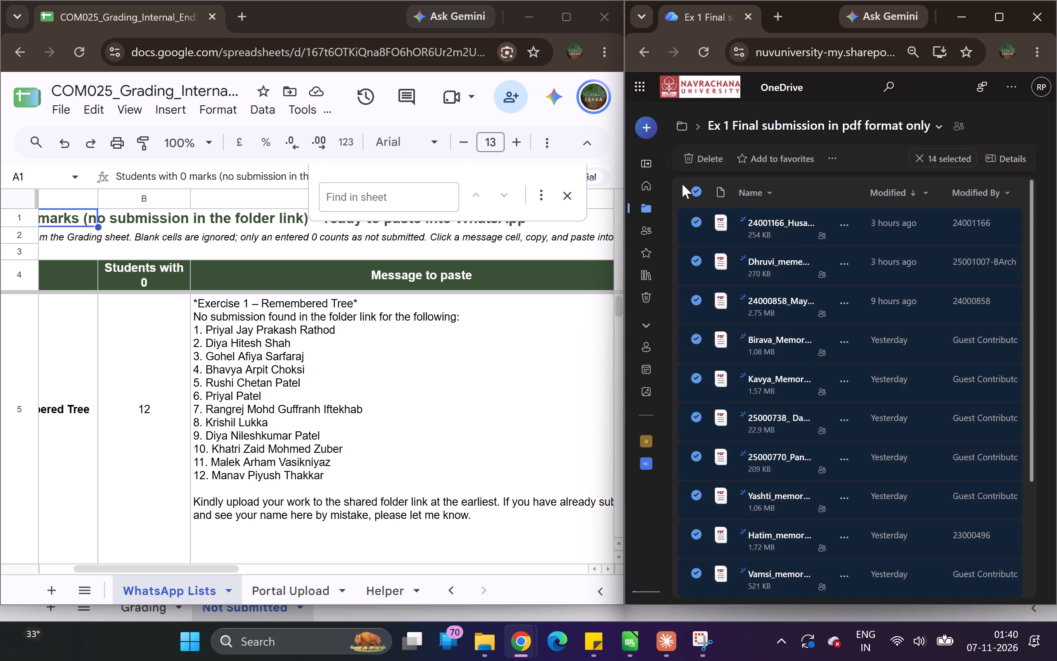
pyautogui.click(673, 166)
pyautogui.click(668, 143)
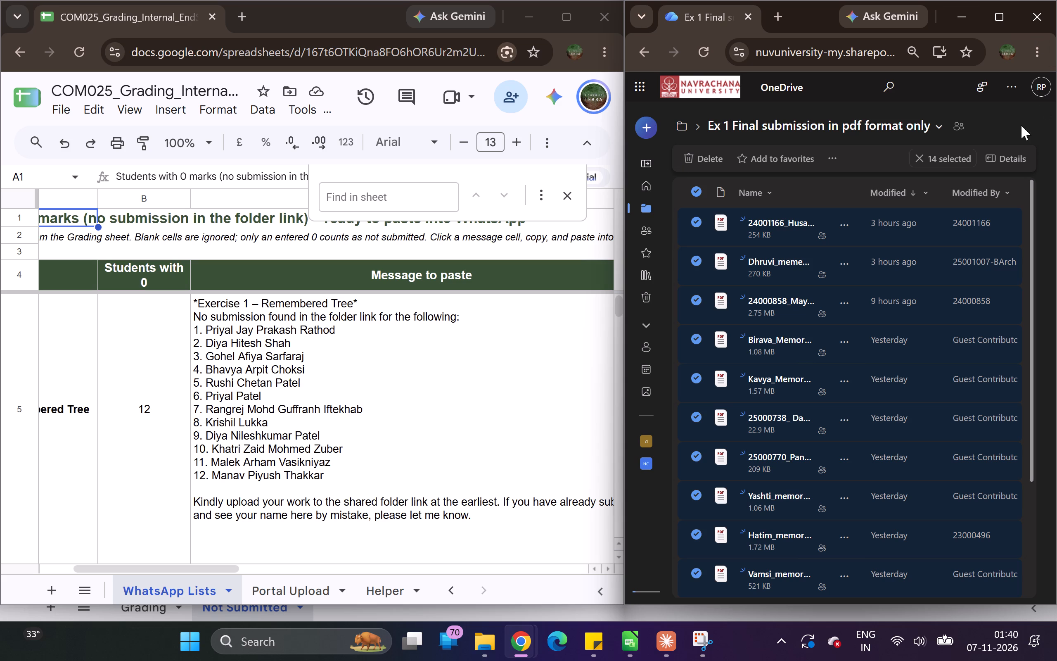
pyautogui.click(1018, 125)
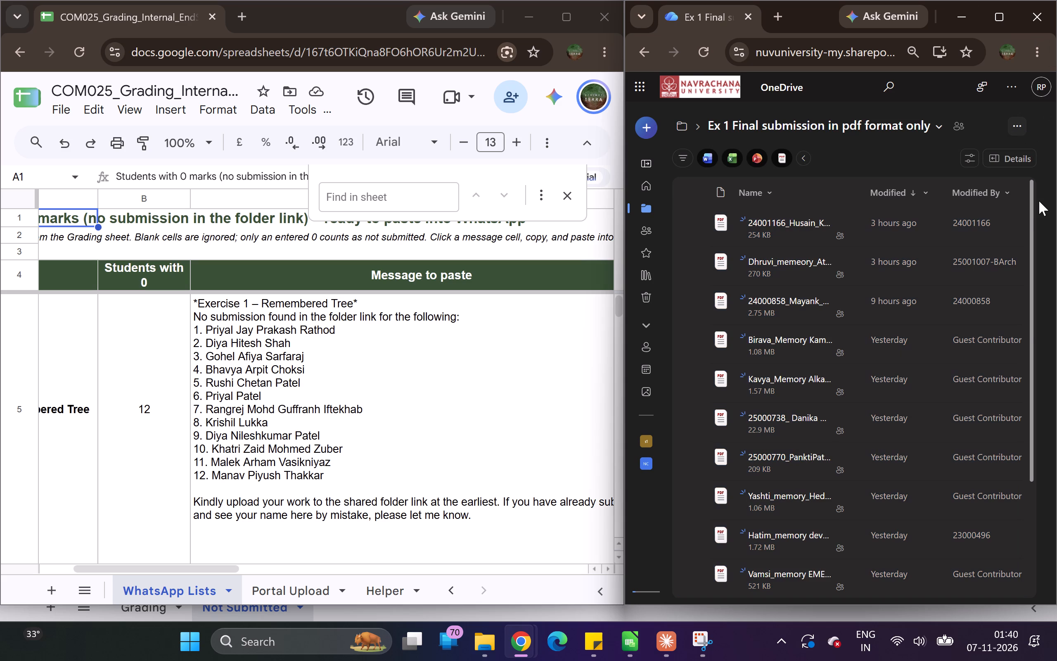
# Search the Ex 1 Final submission folder page for "diya" and for "priyal", clearing the search text after each.
pyautogui.hotkey('ctrl', 'f')
pyautogui.write('diya')
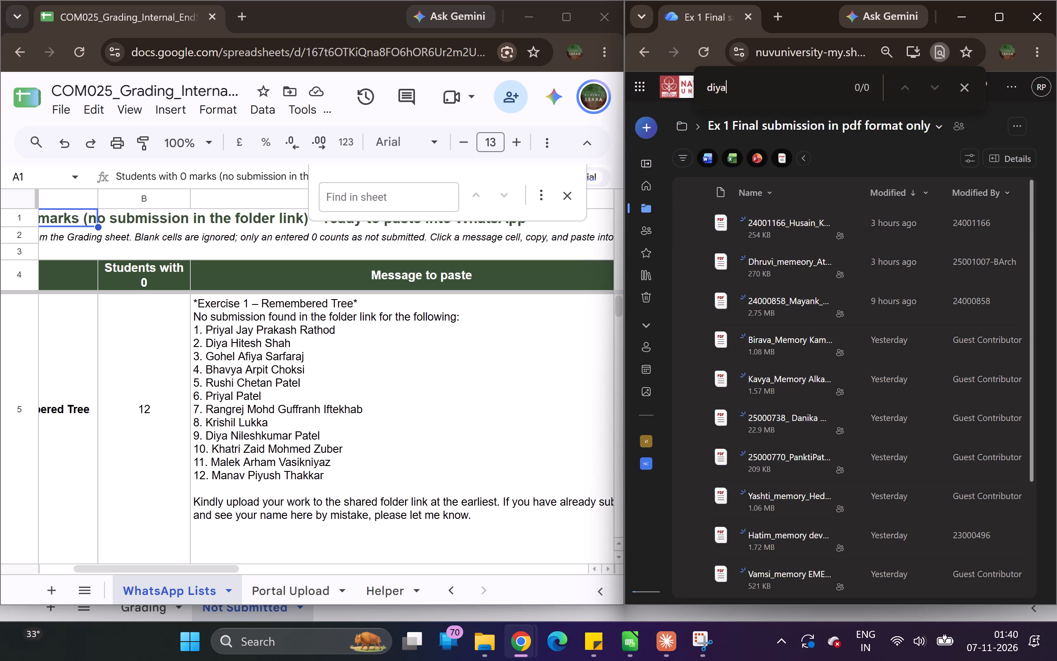
pyautogui.press('BackSpace')
pyautogui.press('BackSpace')
pyautogui.press('BackSpace')
pyautogui.press('BackSpace')
pyautogui.press('BackSpace')
pyautogui.write('priyal')
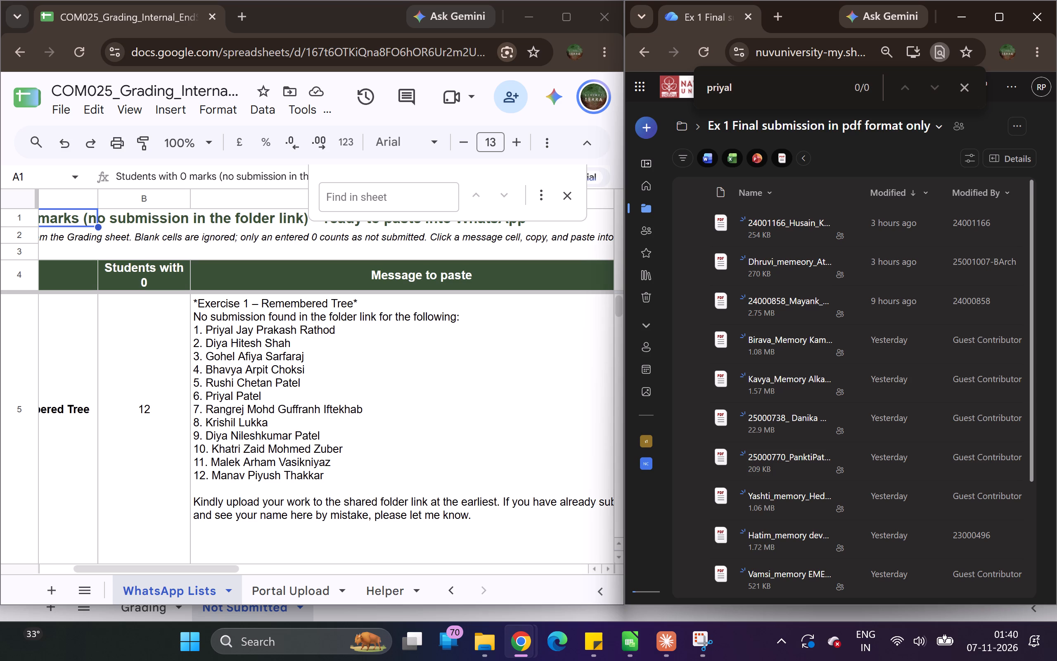
pyautogui.press('BackSpace')
pyautogui.press('BackSpace')
pyautogui.press('BackSpace')
pyautogui.press('BackSpace')
pyautogui.press('BackSpace')
pyautogui.press('BackSpace')
pyautogui.press('BackSpace')
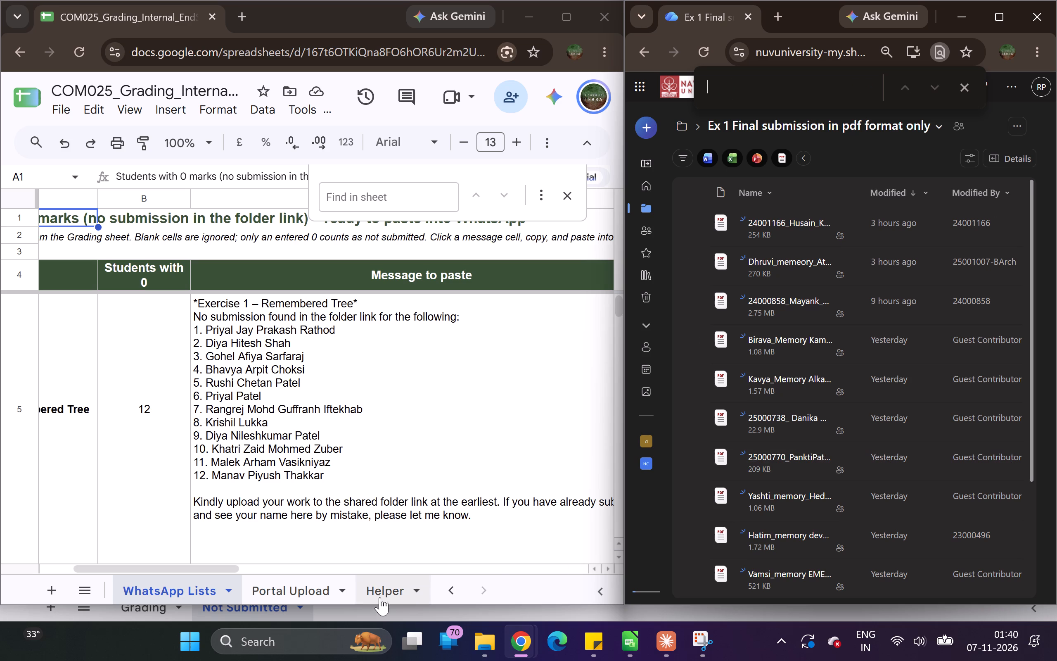
# Open the Helper sheet of the COM025 spreadsheet.
pyautogui.click(373, 599)
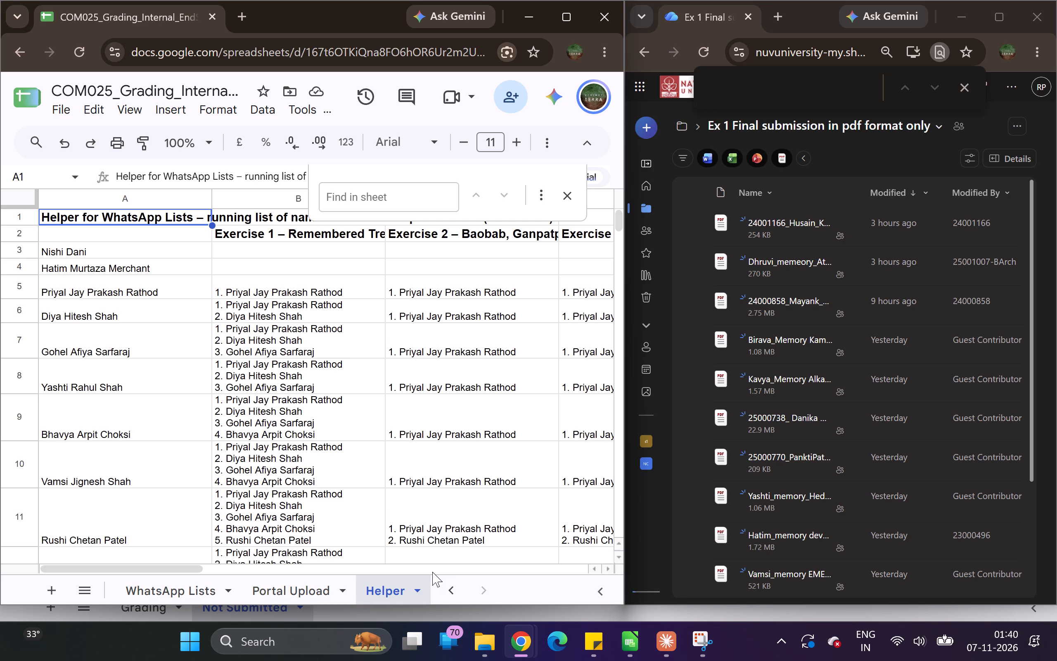
# Check the Portal Upload sheet, then display the full Exercise 1 – Remembered Tree message in the WhatsApp Lists sheet.
pyautogui.click(269, 596)
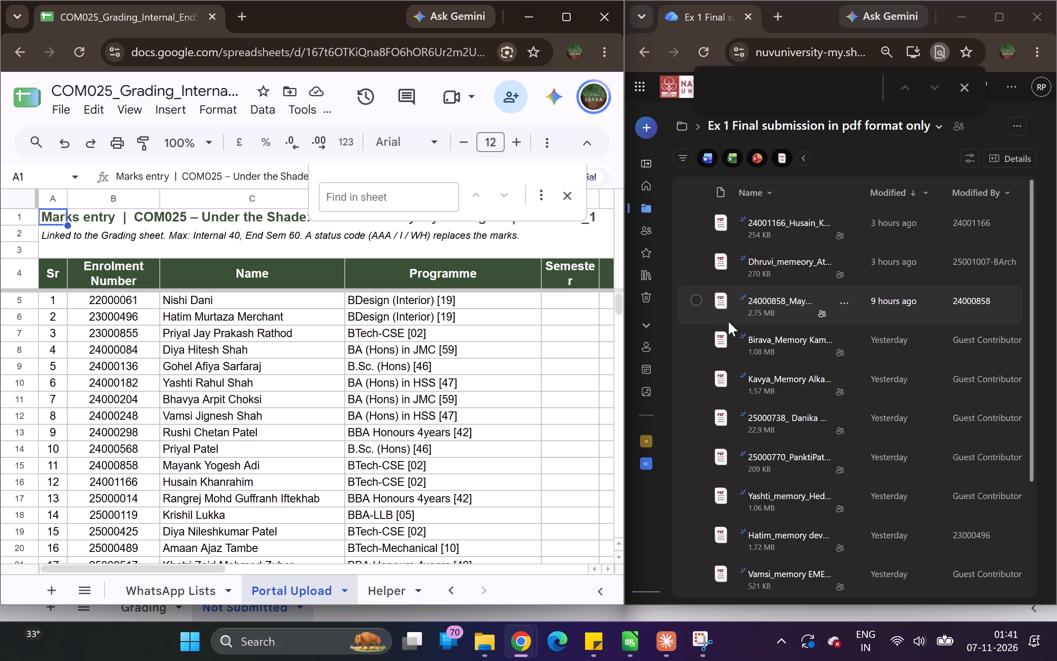
pyautogui.click(157, 595)
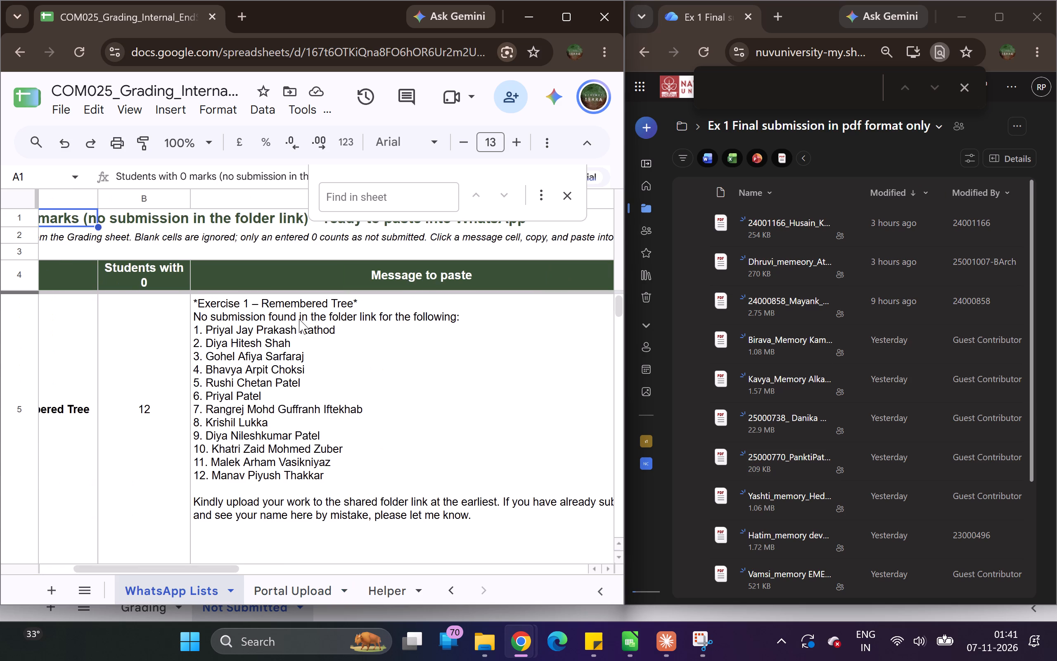
pyautogui.click(299, 362)
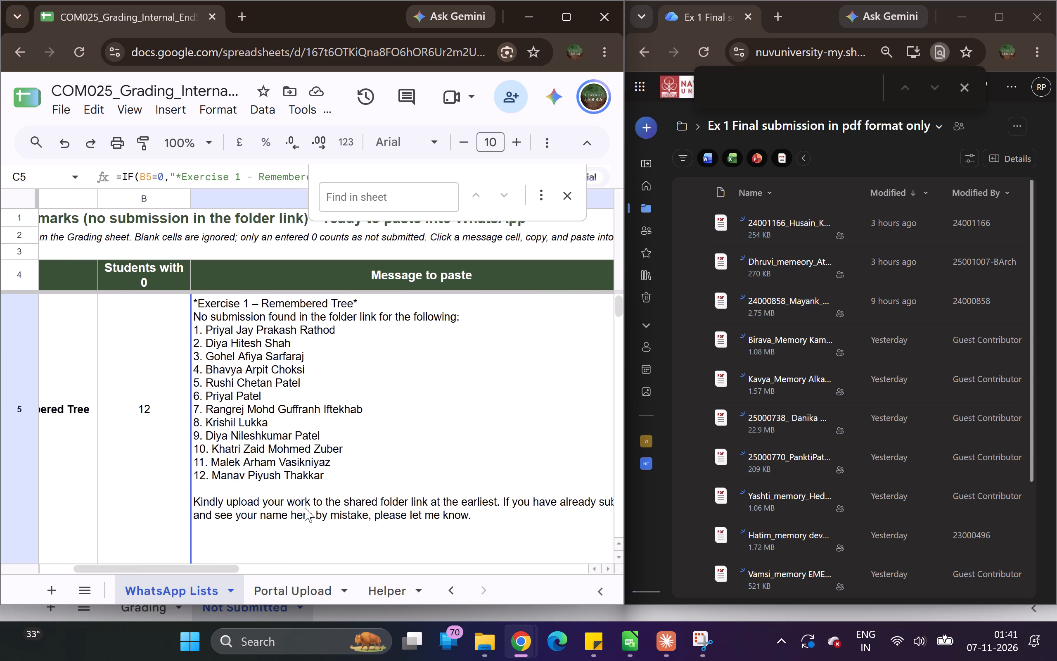
pyautogui.moveTo(212, 569); pyautogui.dragTo(235, 567)
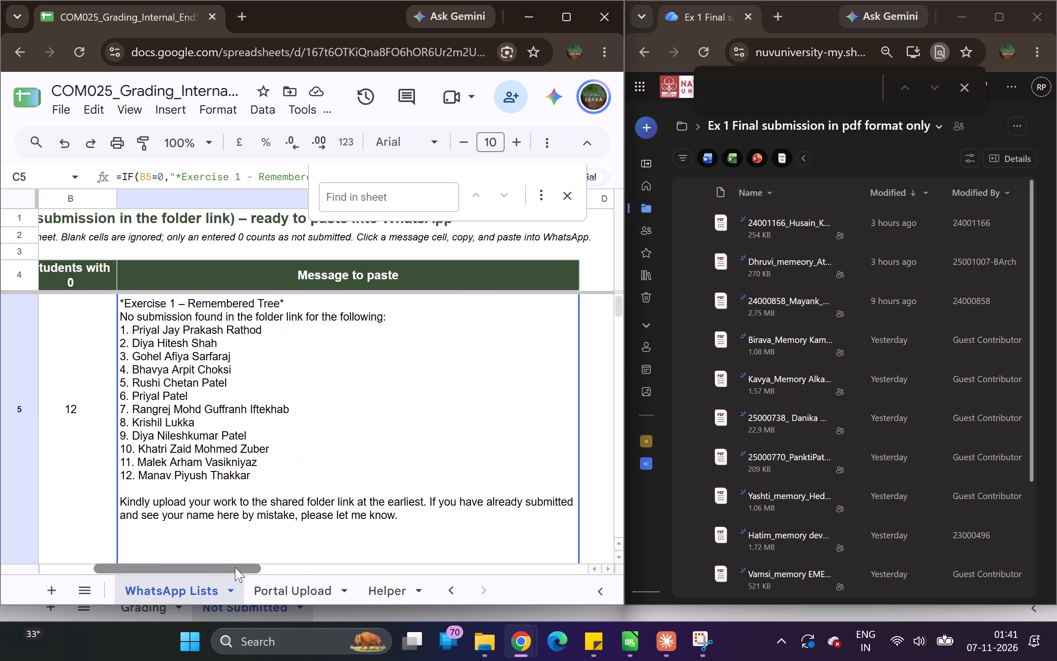
pyautogui.moveTo(235, 567); pyautogui.dragTo(235, 568)
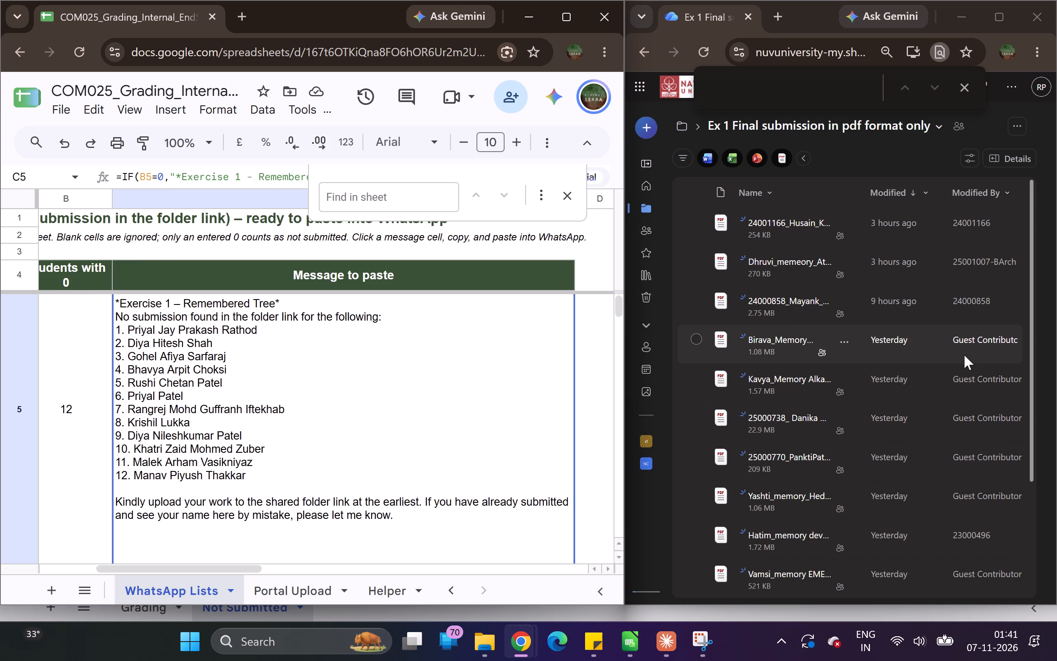
# Search the Ex 1 Final submission folder page for "afiya" and clear the search text.
pyautogui.click(885, 150)
pyautogui.hotkey('ctrl', 'f')
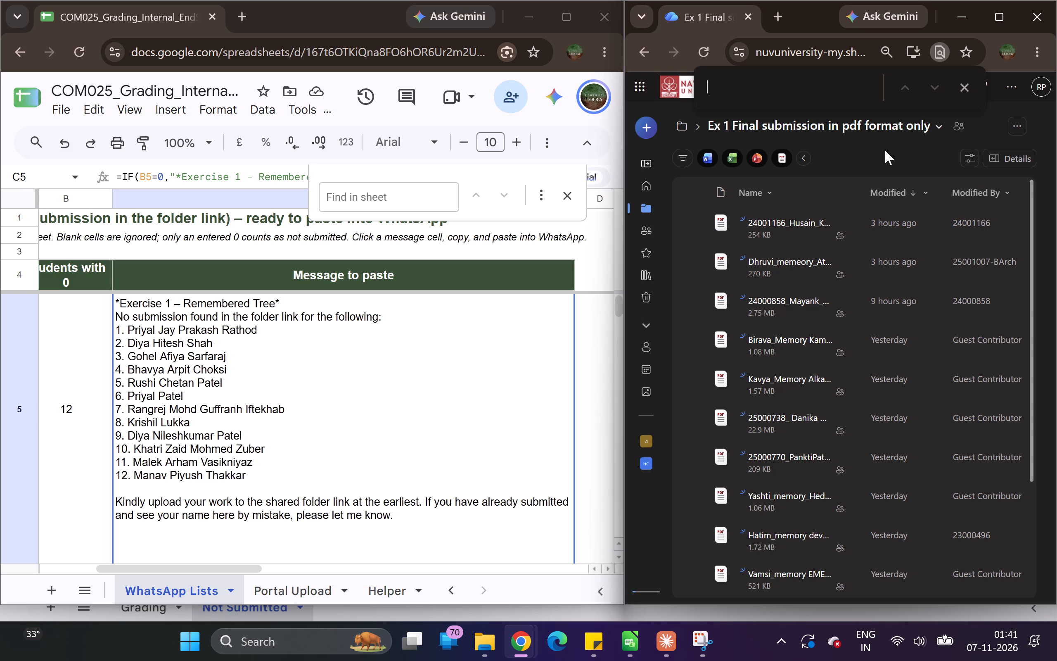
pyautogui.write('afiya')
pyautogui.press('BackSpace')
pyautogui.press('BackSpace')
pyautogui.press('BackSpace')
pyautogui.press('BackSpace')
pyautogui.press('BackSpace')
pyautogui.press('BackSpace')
# Review the missing-submission messages in the WhatsApp Lists sheet, from Exercise 1 through Exercise 4 and the combined message below them.
pyautogui.scroll(-3, 426, 408)
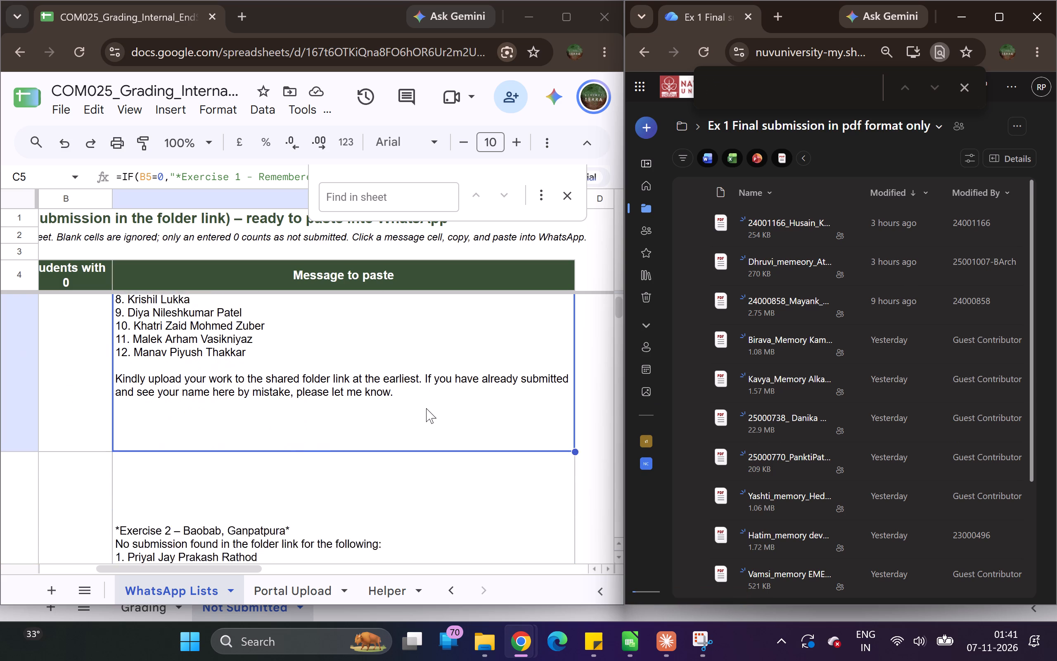
pyautogui.scroll(-3, 426, 408)
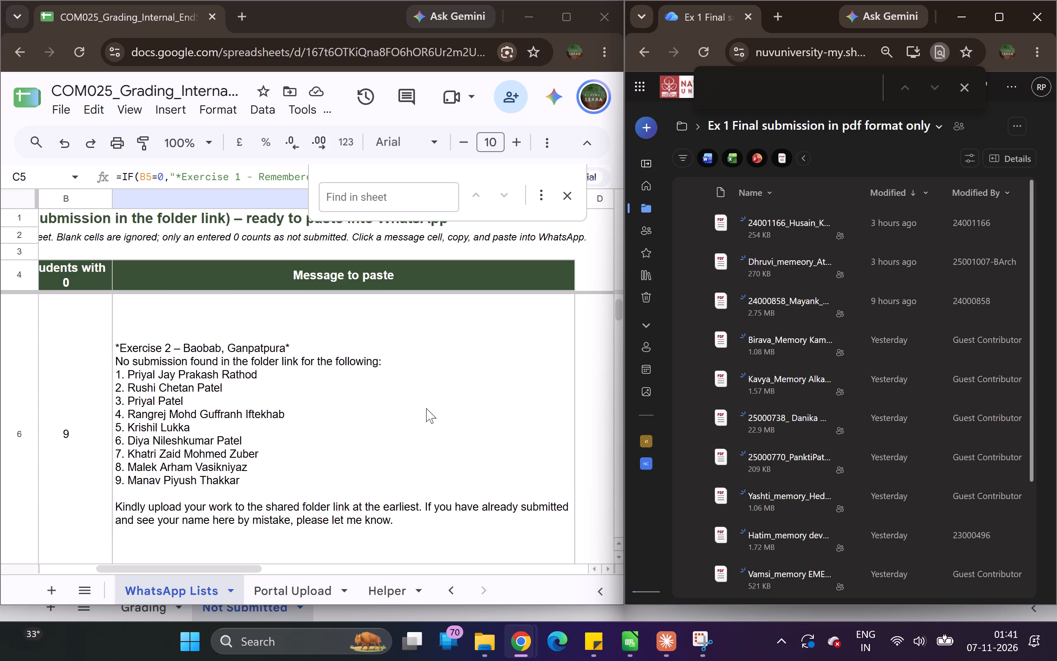
pyautogui.scroll(-5, 426, 408)
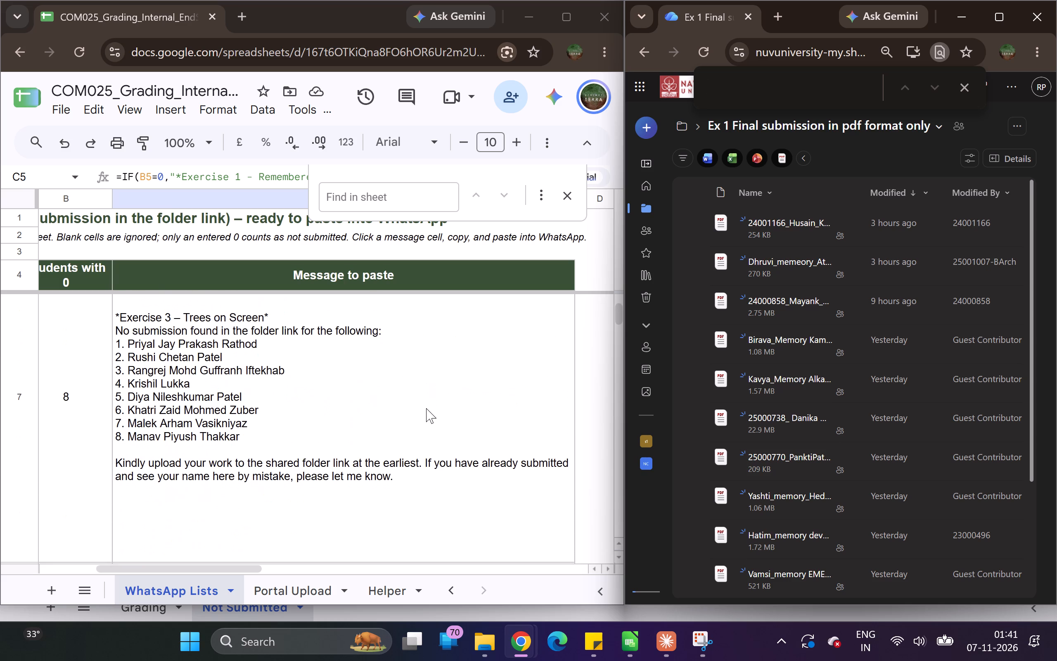
pyautogui.scroll(-3, 426, 408)
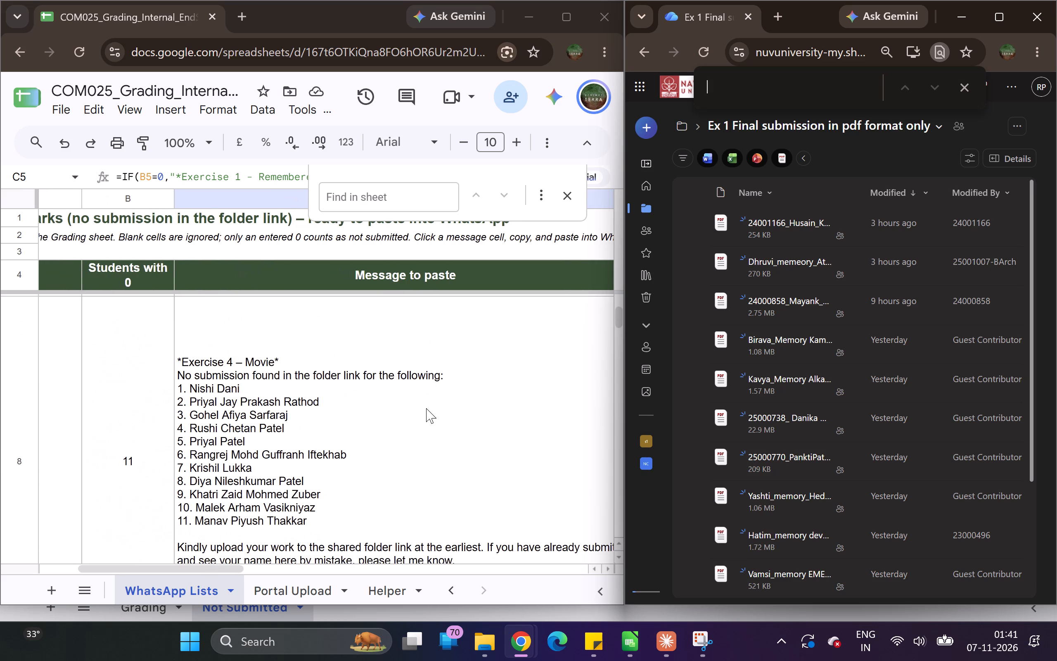
pyautogui.scroll(-4, 426, 408)
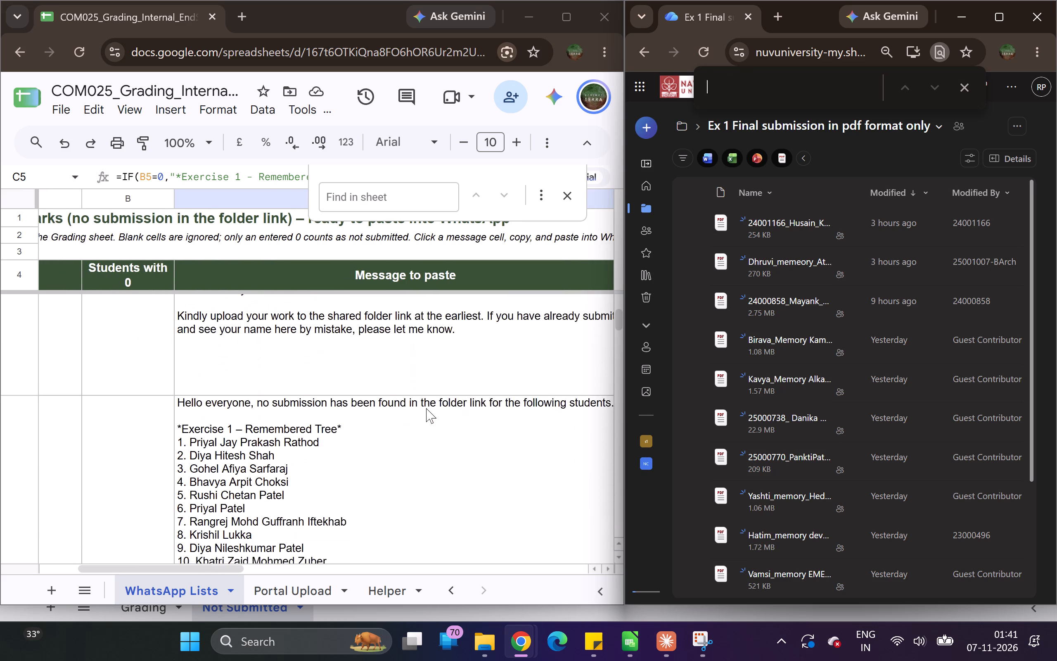
pyautogui.scroll(-5, 426, 408)
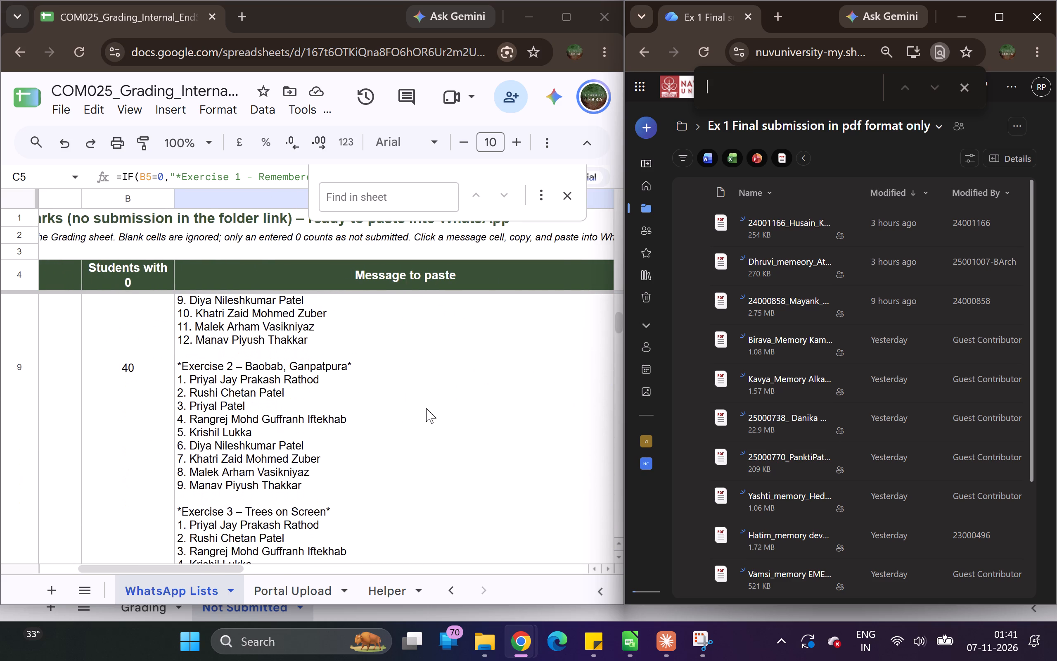
pyautogui.scroll(-3, 426, 408)
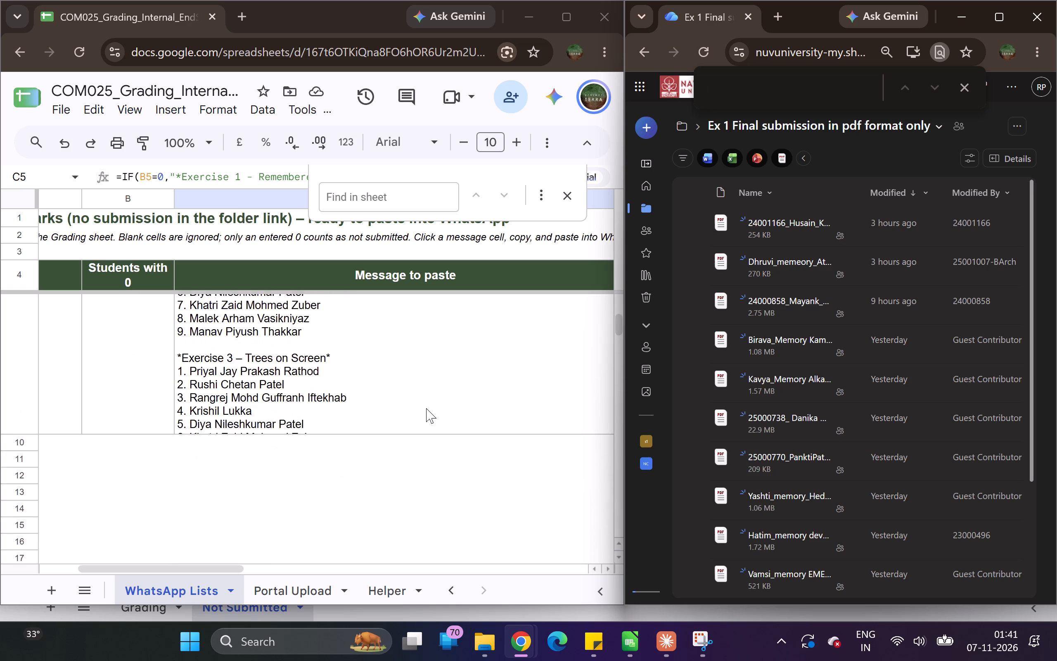
pyautogui.scroll(-1, 426, 408)
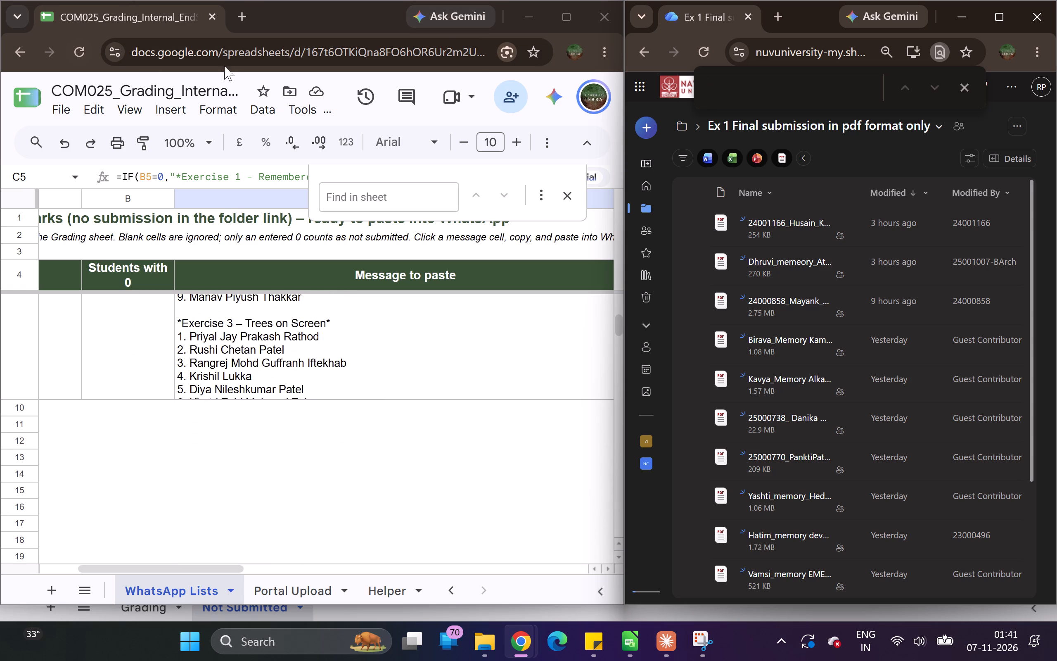
# Close the COM025 grading spreadsheet's browser tab.
pyautogui.click(210, 18)
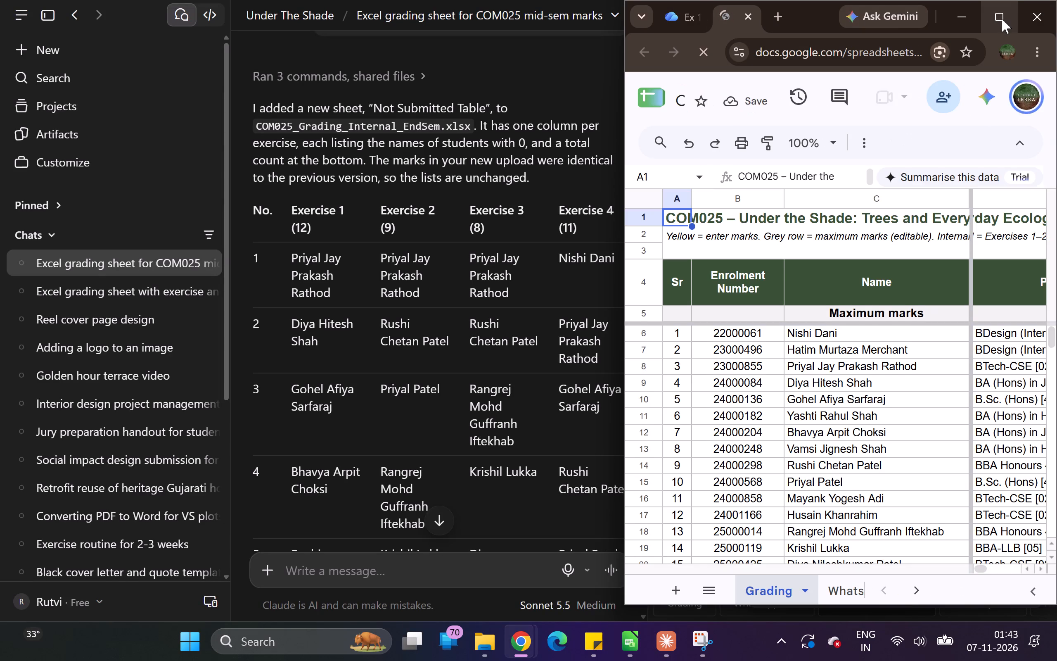
# Capture the Not Submitted Table sheet's table, from the header row through No. 12 across all four exercises, with Snipping Tool.
pyautogui.click(1002, 19)
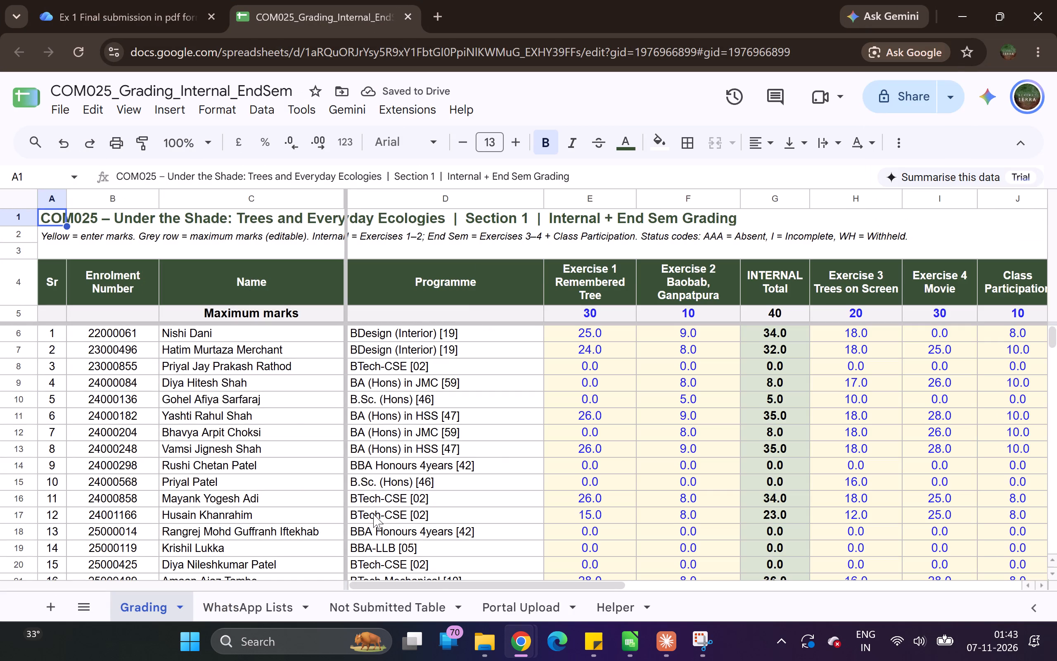
pyautogui.click(388, 610)
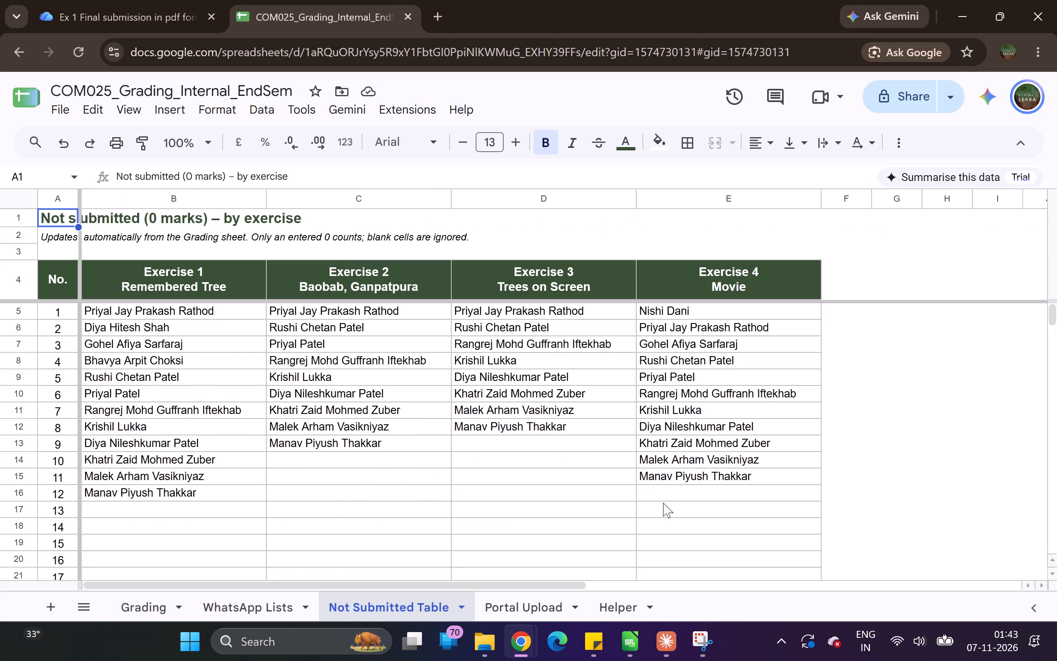
pyautogui.scroll(1, 663, 503)
pyautogui.click(710, 646)
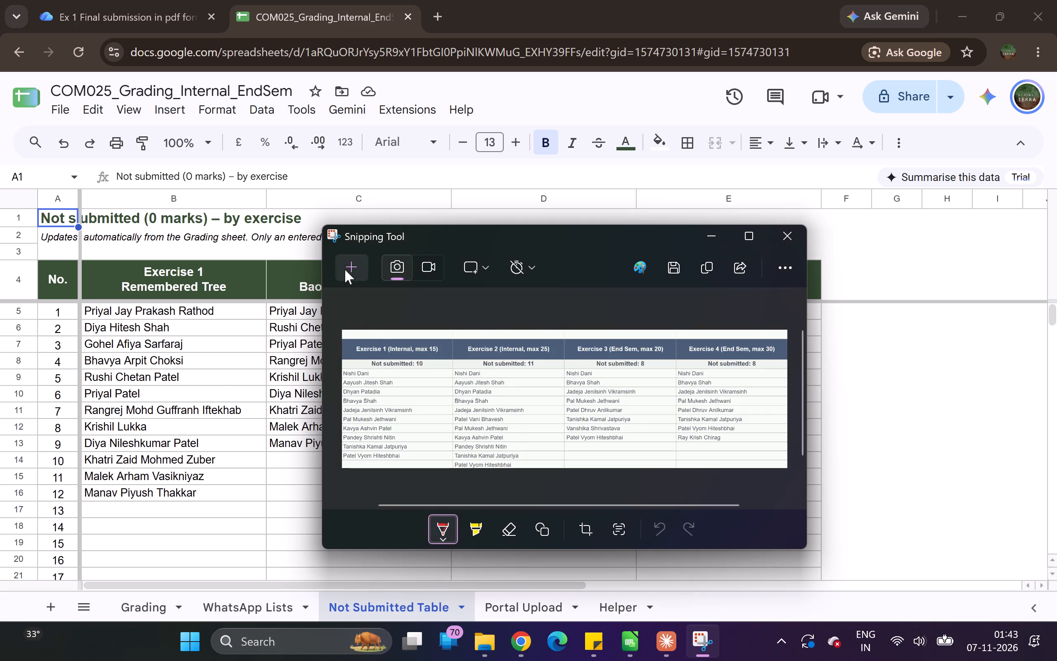
pyautogui.click(345, 269)
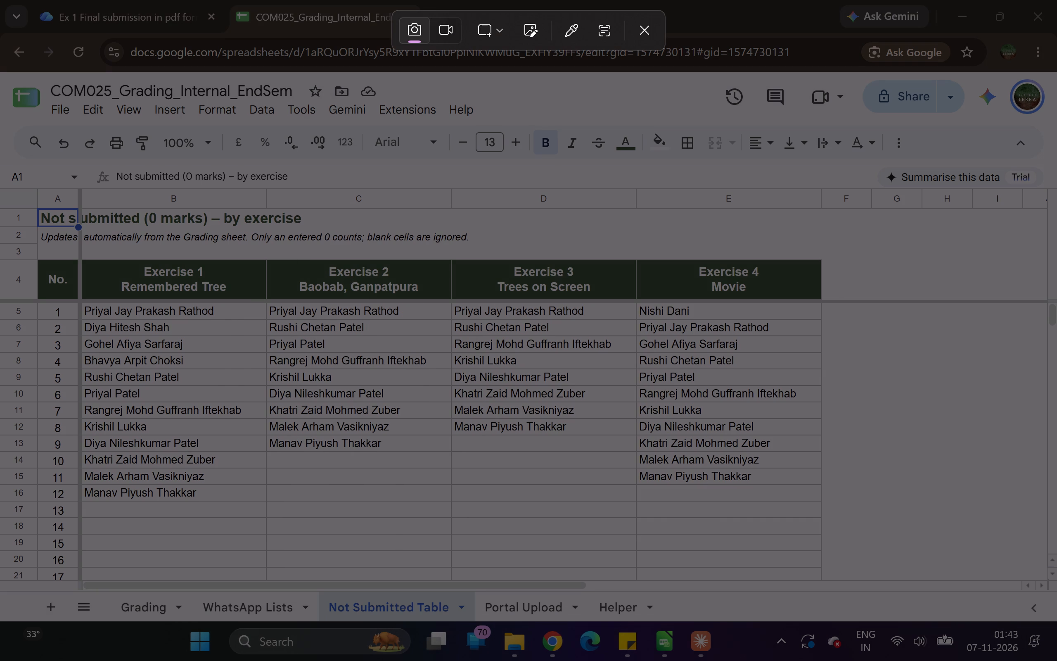
pyautogui.moveTo(38, 251); pyautogui.dragTo(474, 509)
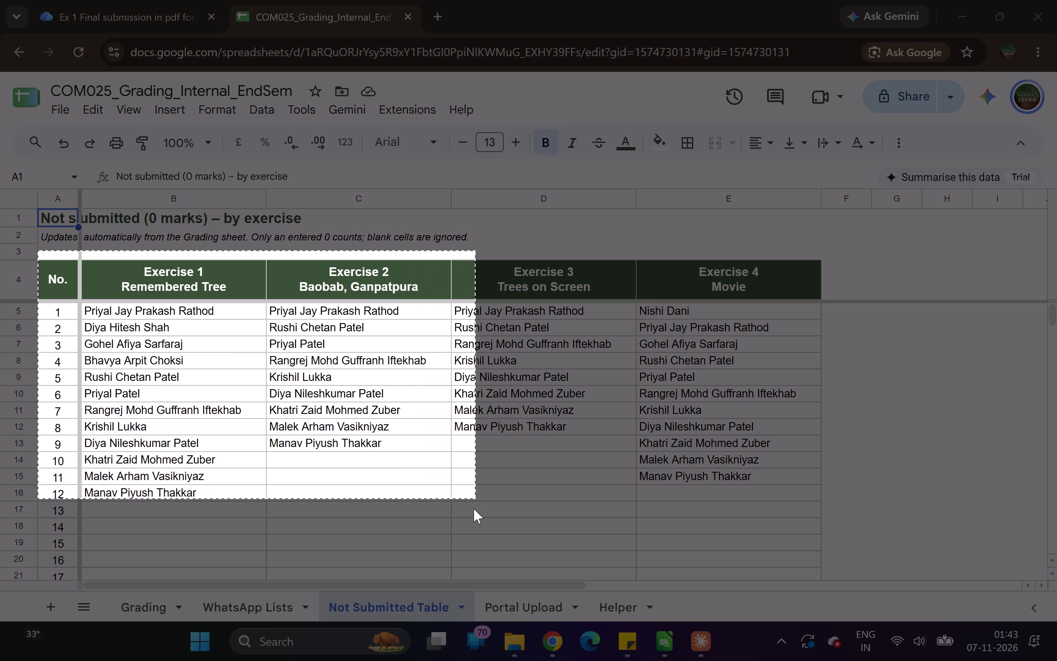
pyautogui.moveTo(474, 509); pyautogui.dragTo(790, 483)
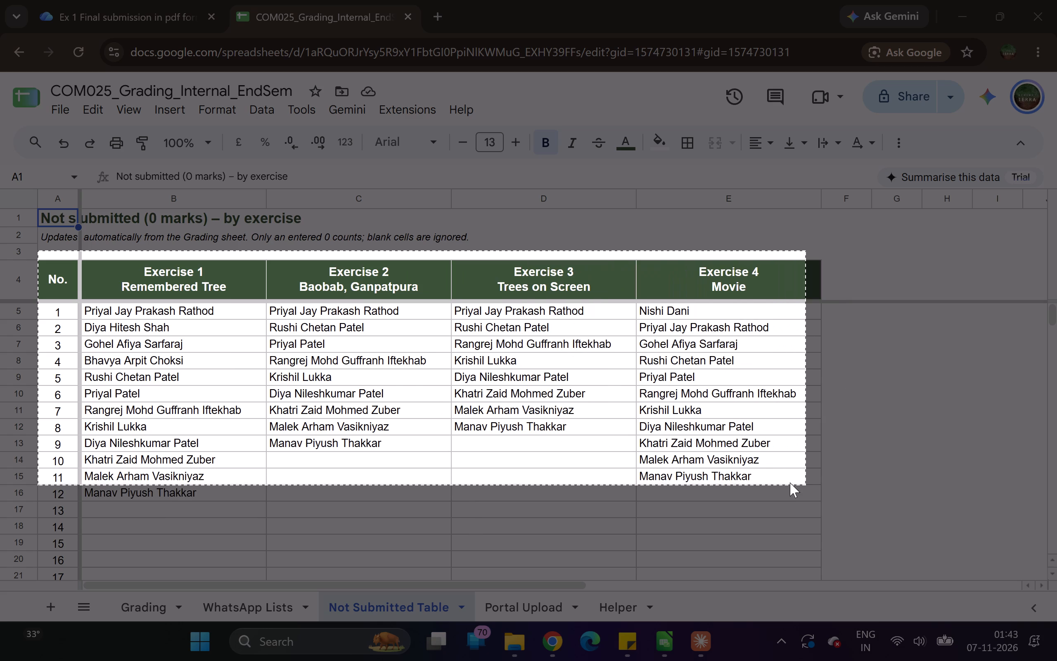
pyautogui.moveTo(790, 483); pyautogui.dragTo(817, 495)
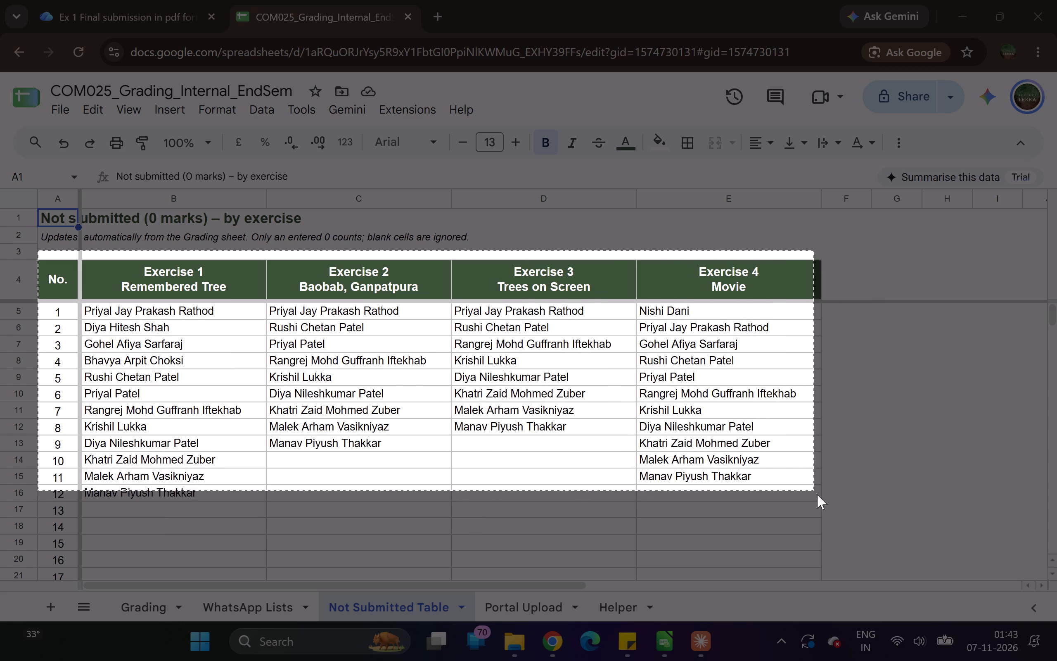
pyautogui.moveTo(817, 495); pyautogui.dragTo(820, 502)
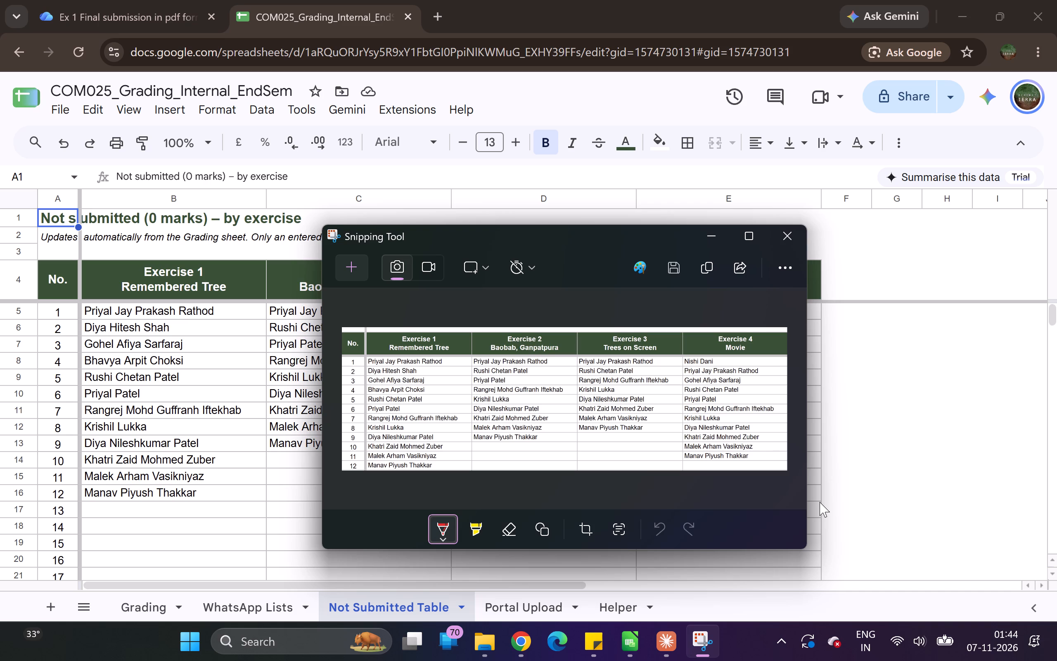
# Save the snip as PNG "under the shade not submitted student list" in the 2026 june dec folder under NUV on drive D.
pyautogui.hotkey('ctrl', 's')
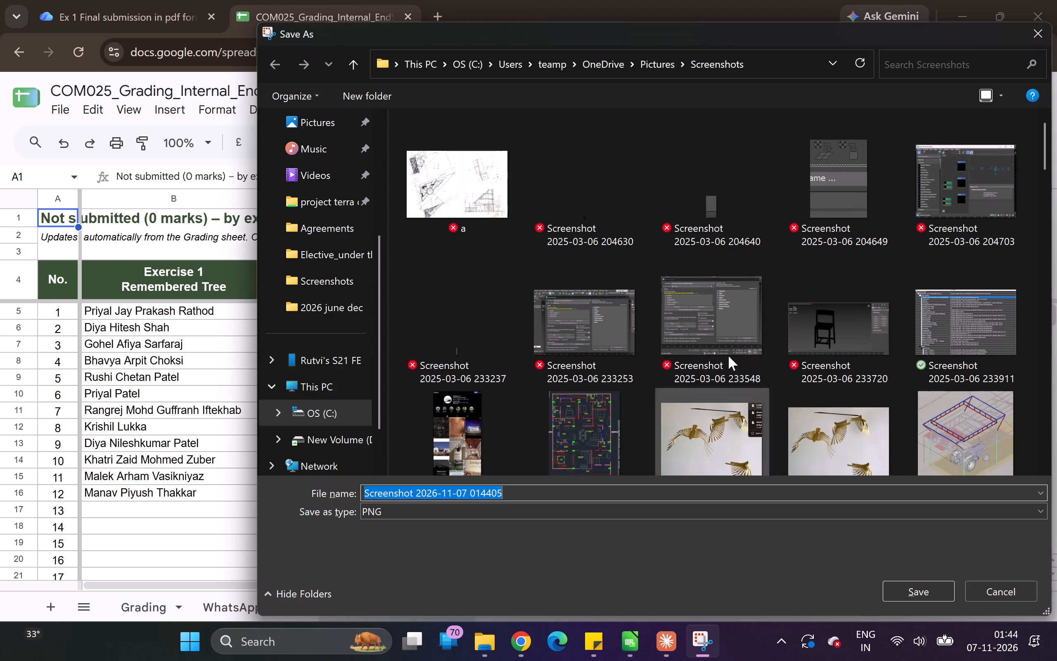
pyautogui.click(342, 436)
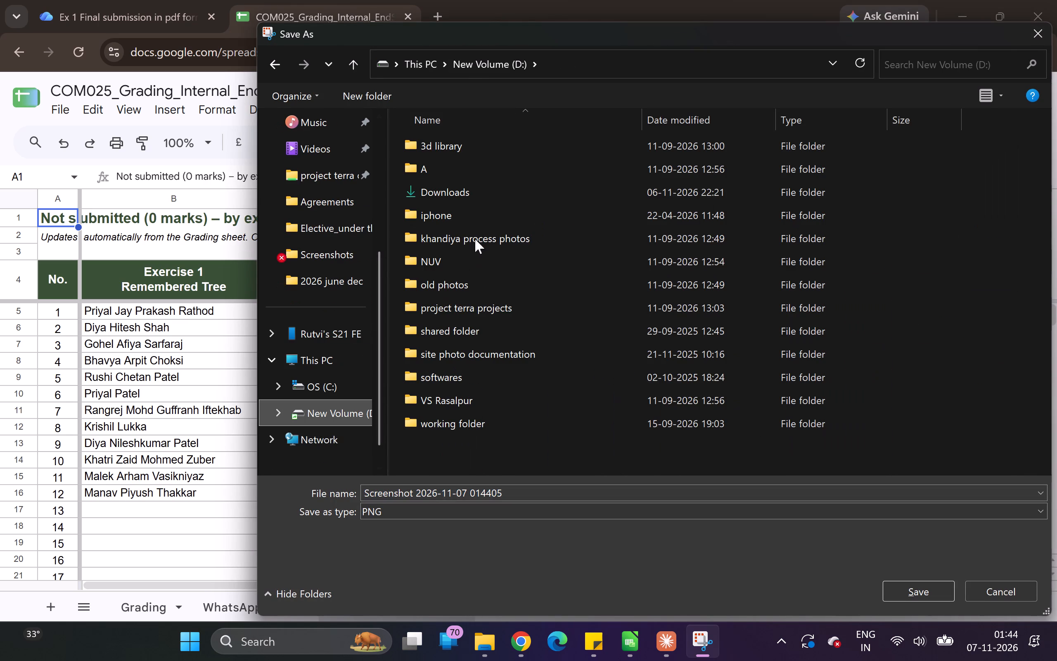
pyautogui.doubleClick(467, 257)
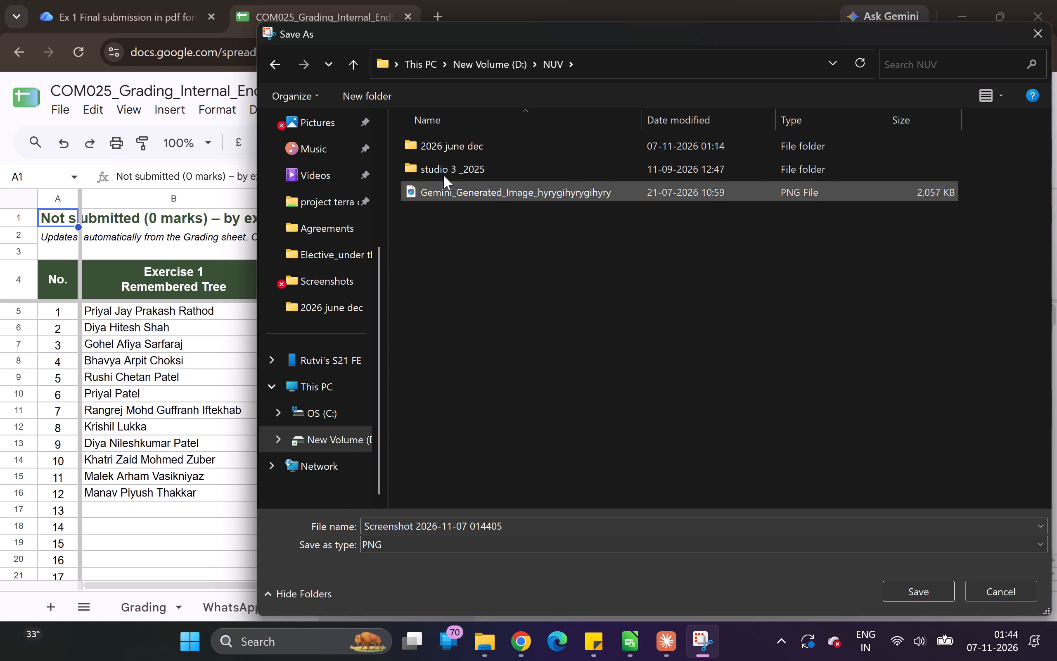
pyautogui.doubleClick(460, 152)
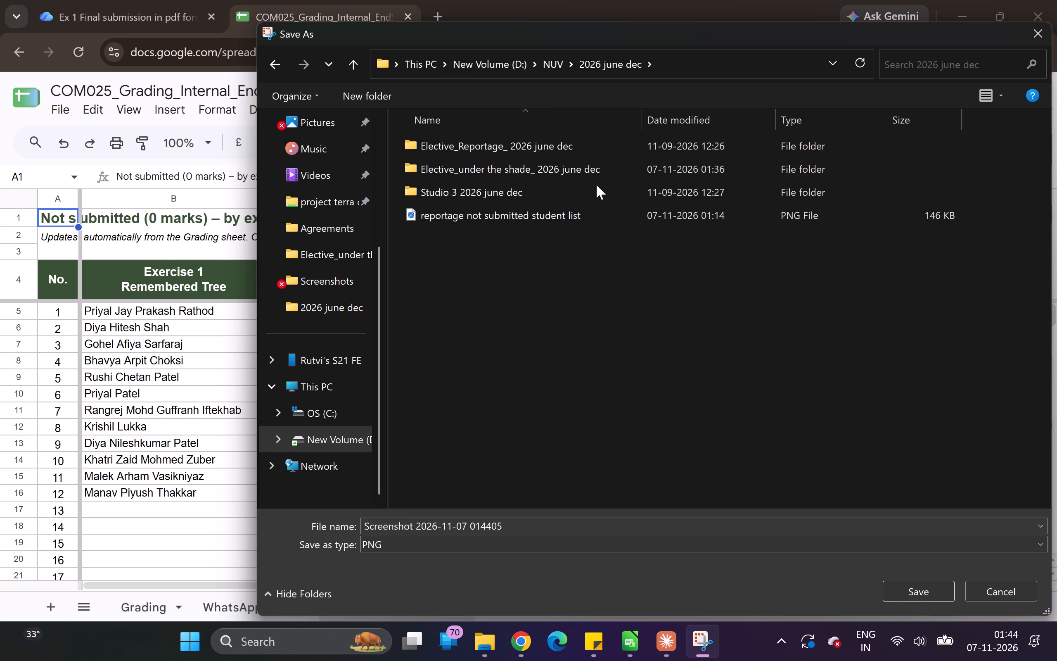
pyautogui.doubleClick(587, 174)
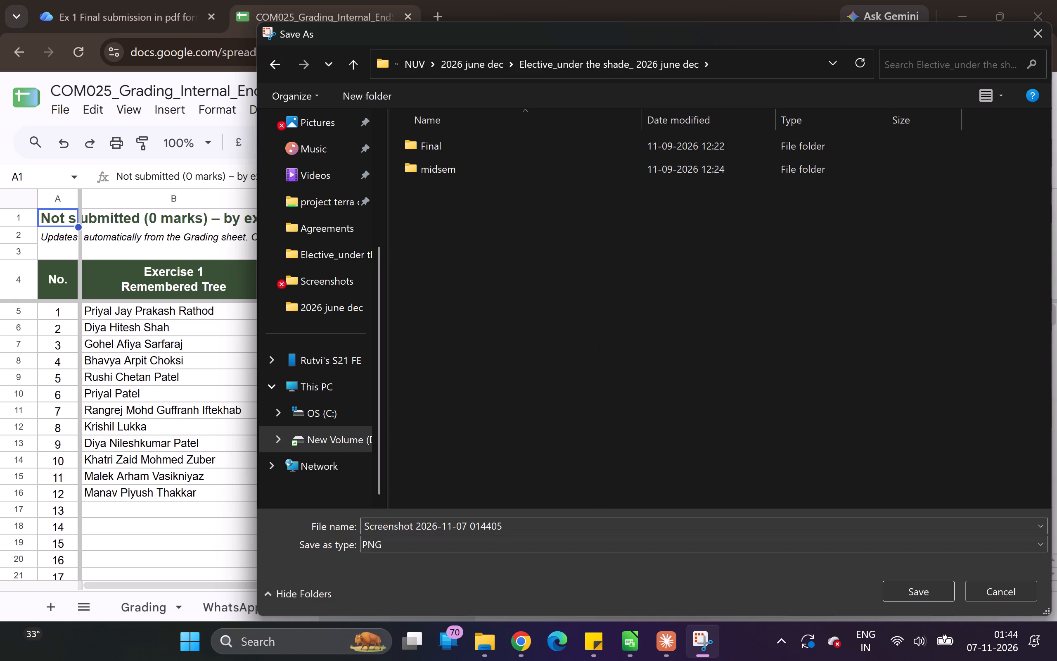
pyautogui.press('BackSpace')
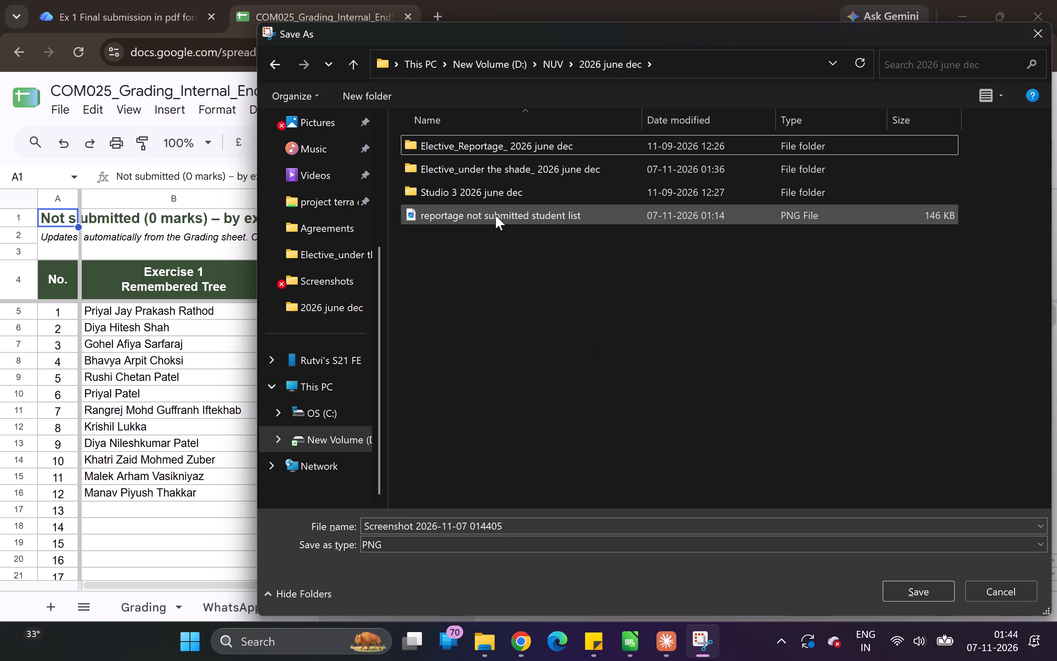
pyautogui.click(498, 214)
pyautogui.click(405, 525)
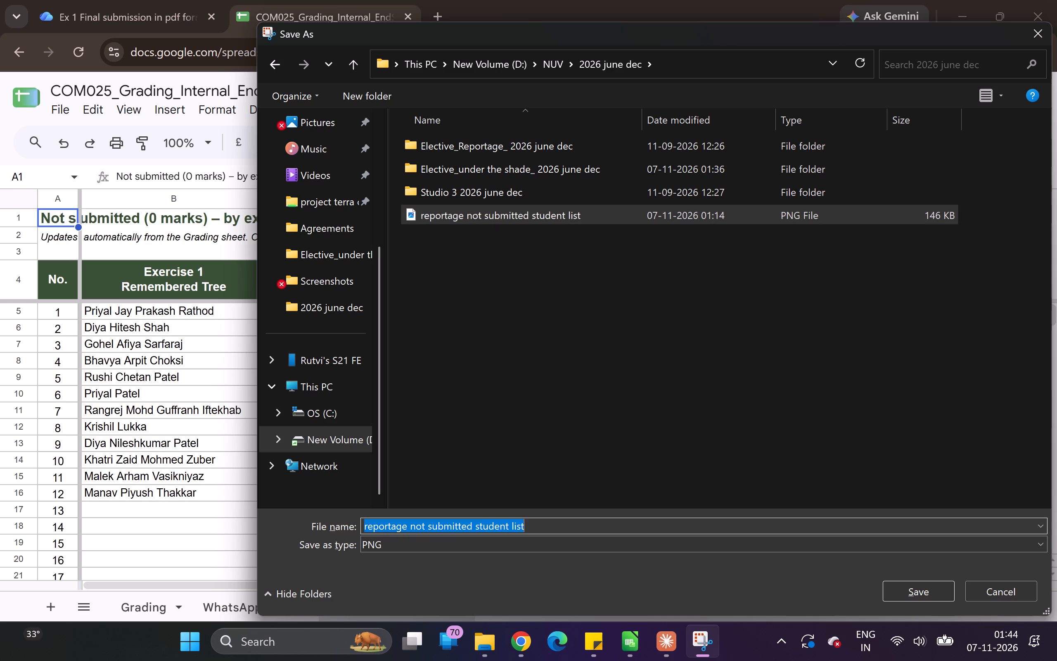
pyautogui.press('Right')
pyautogui.press('Left')
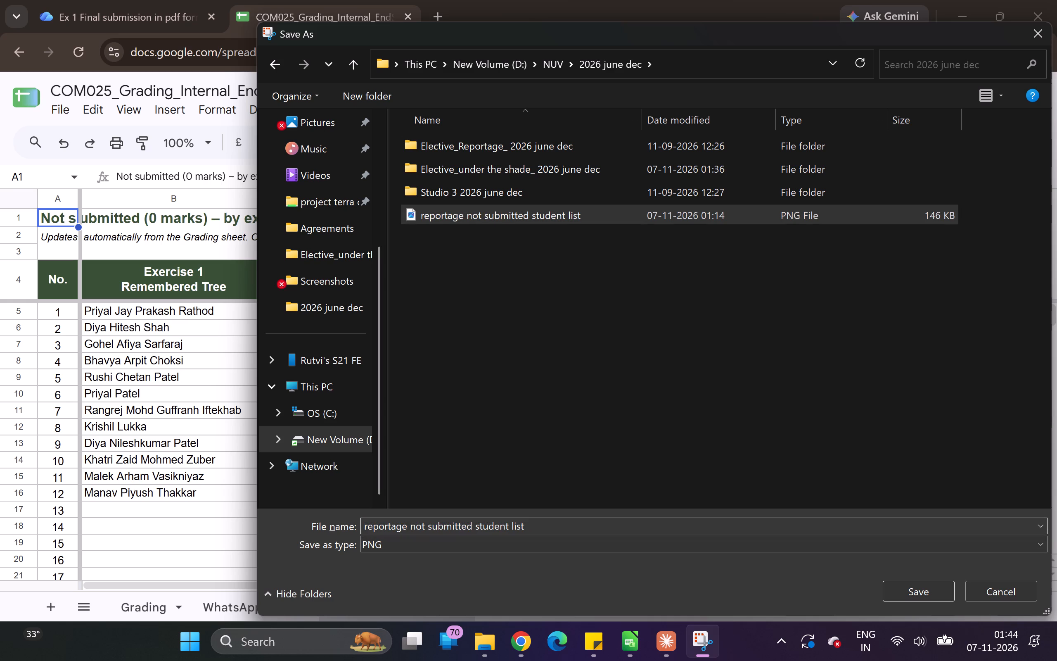
pyautogui.click(405, 525)
pyautogui.press('BackSpace')
pyautogui.press('BackSpace')
pyautogui.press('BackSpace')
pyautogui.press('BackSpace')
pyautogui.press('BackSpace')
pyautogui.press('BackSpace')
pyautogui.press('BackSpace')
pyautogui.press('BackSpace')
pyautogui.press('BackSpace')
pyautogui.press('BackSpace')
pyautogui.press('BackSpace')
pyautogui.press('BackSpace')
pyautogui.press('BackSpace')
pyautogui.press('BackSpace')
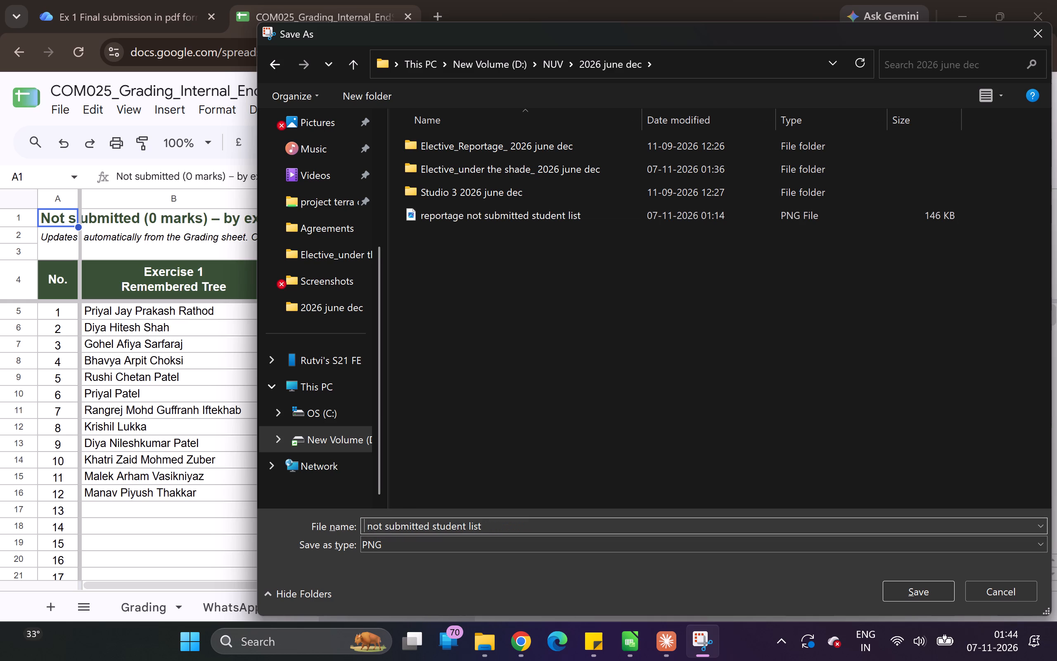
pyautogui.write('un')
pyautogui.write('der the shade')
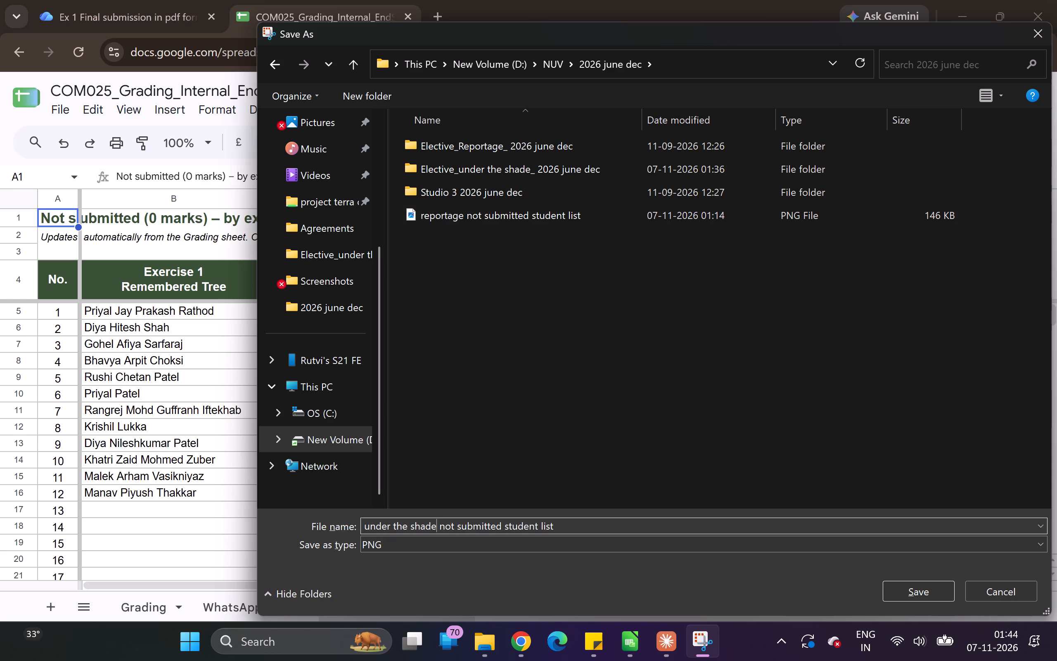
pyautogui.click(924, 594)
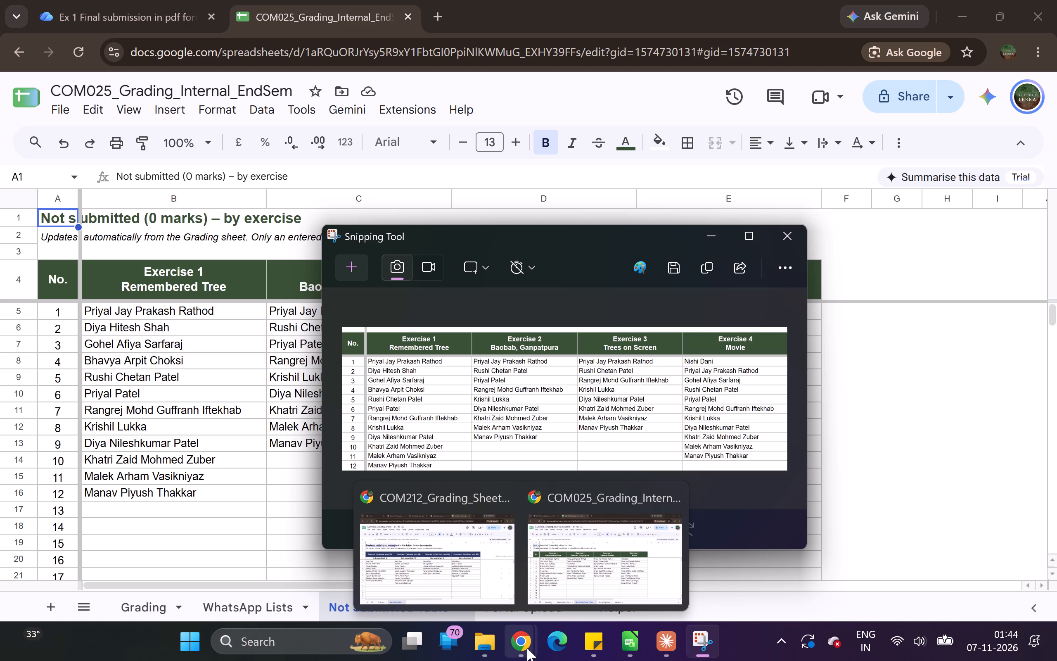
# Switch to the browser window showing the COM212_Grading_Sheet spreadsheet.
pyautogui.click(437, 519)
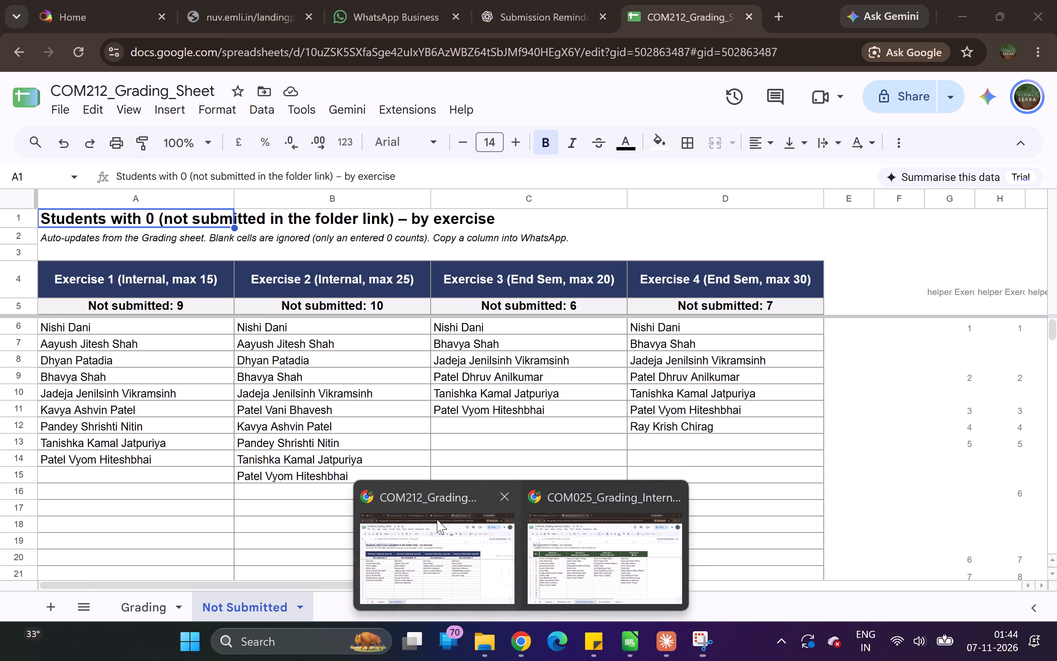